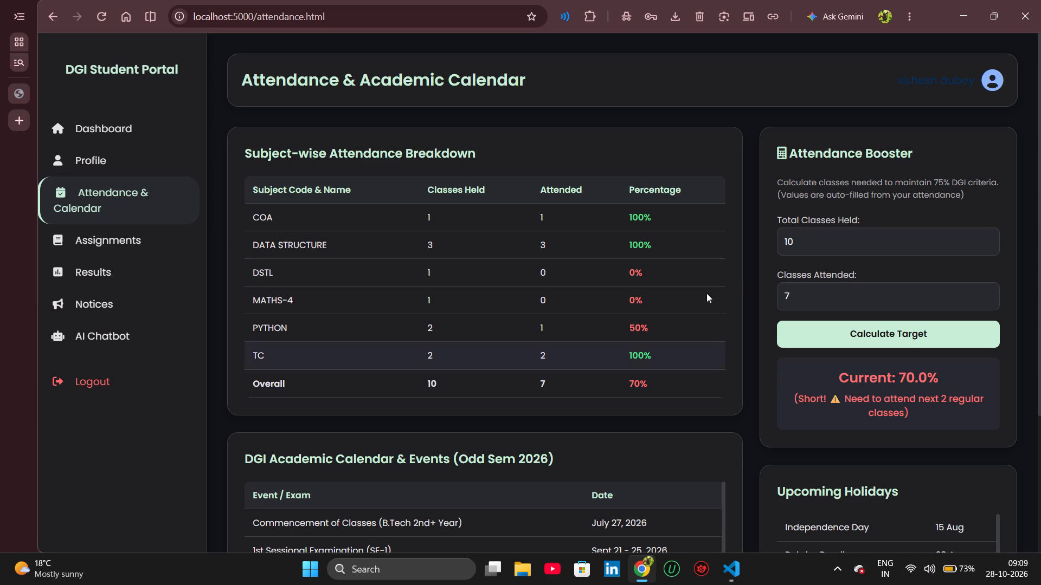
# Open the Assignments page and view the attached file for the DATA STRUCTURE topic ASSIGNMENT -1.
pyautogui.click(180, 241)
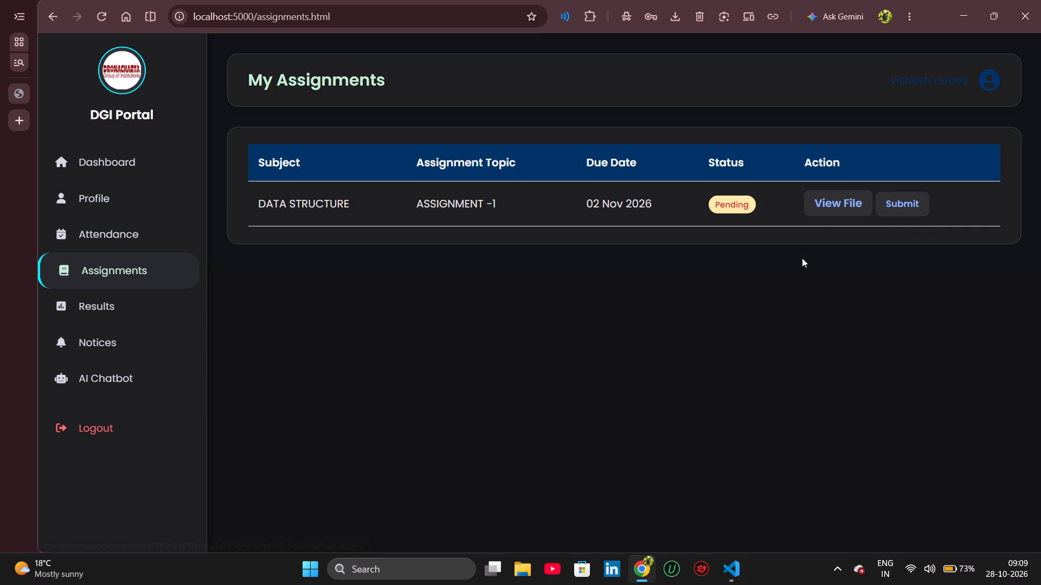
pyautogui.click(838, 204)
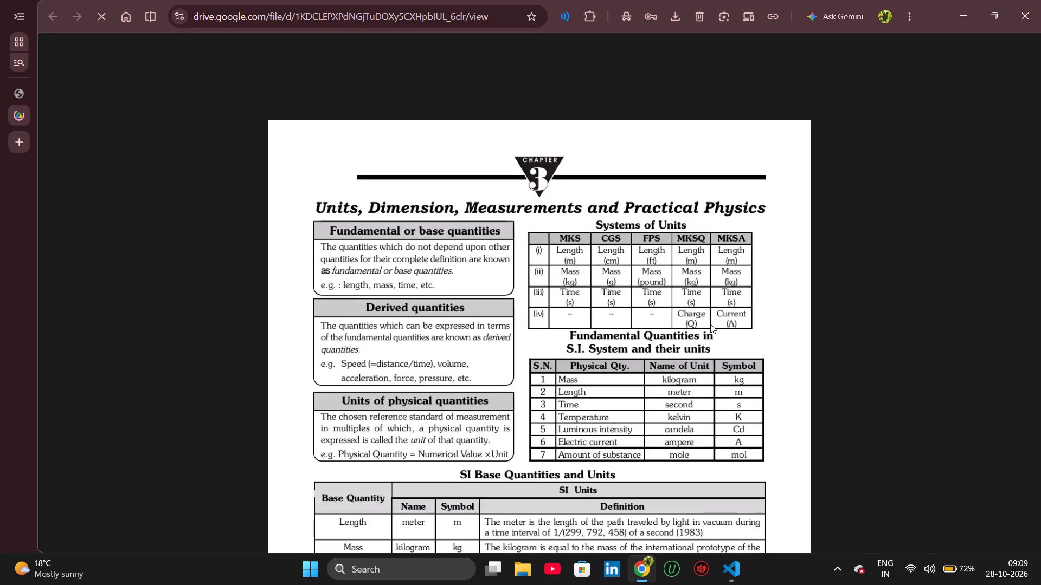
pyautogui.scroll(-10, 710, 324)
pyautogui.scroll(-5, 461, 329)
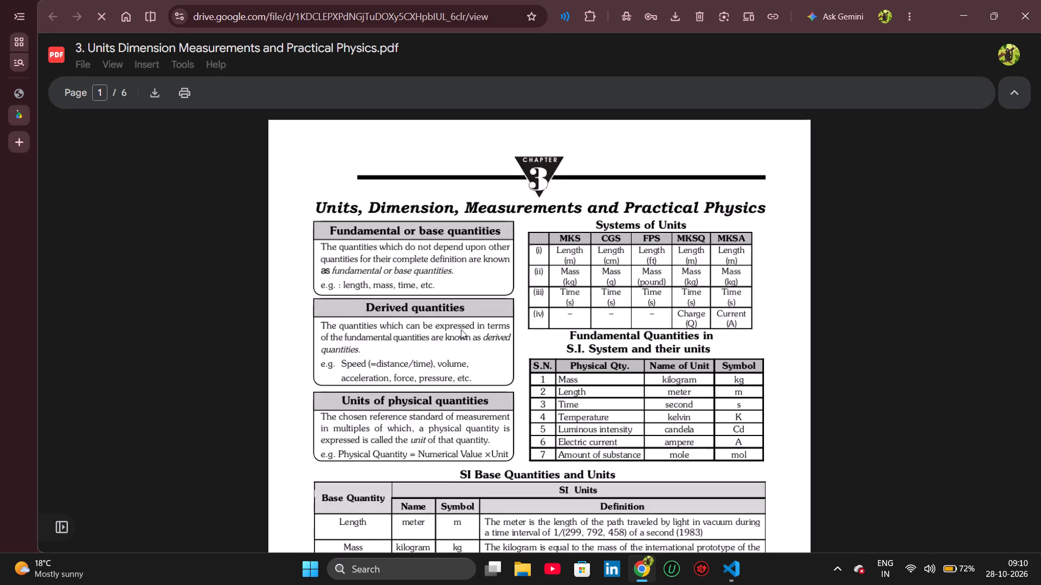
pyautogui.scroll(-8, 461, 329)
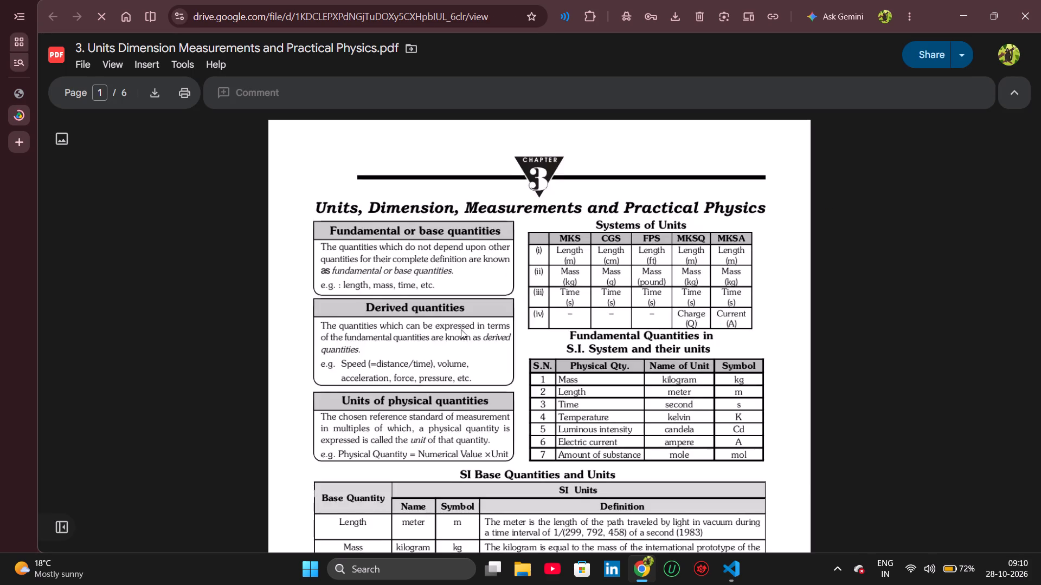
pyautogui.scroll(-10, 577, 413)
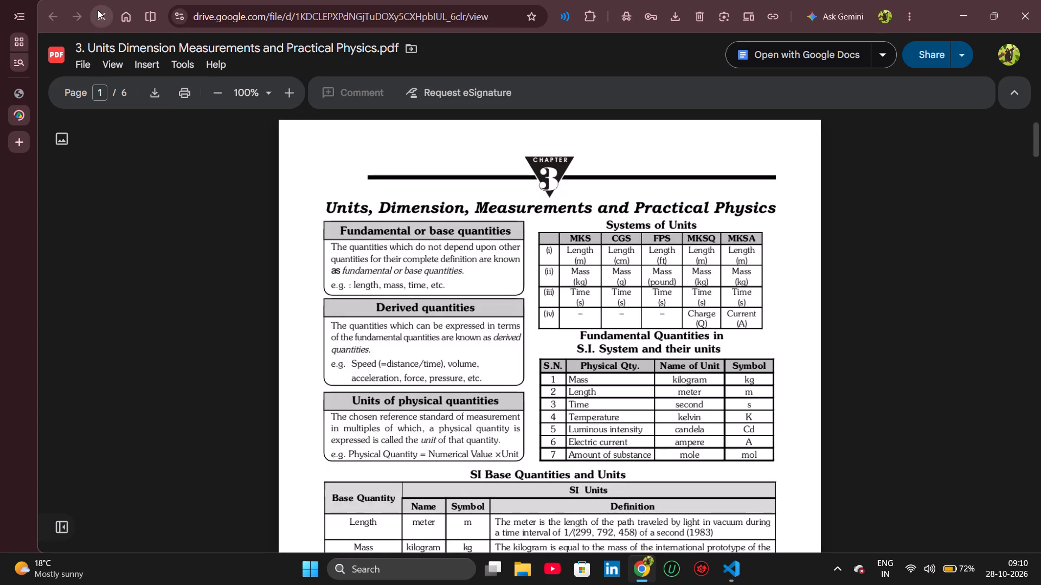
pyautogui.click(98, 10)
pyautogui.click(23, 88)
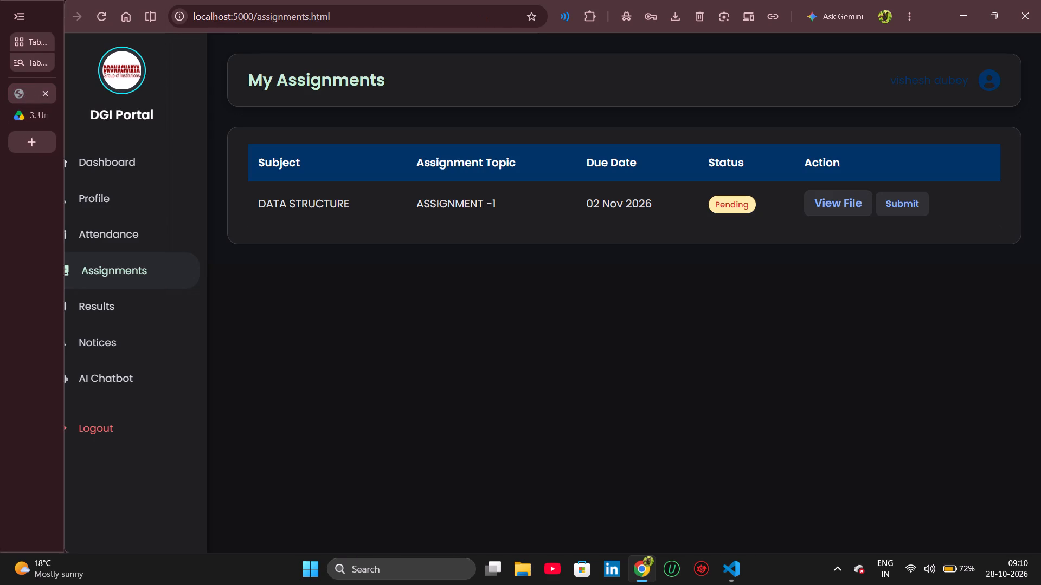
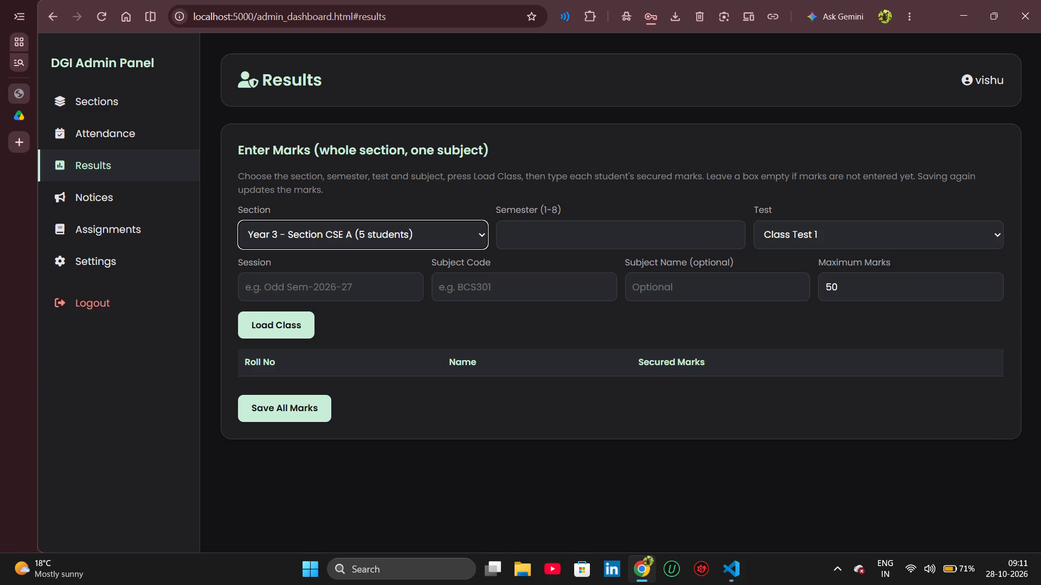
# Load the class for semester 5 with session odd sem-2026-27, subject code BCS502 and subject name DAA.
pyautogui.click(612, 237)
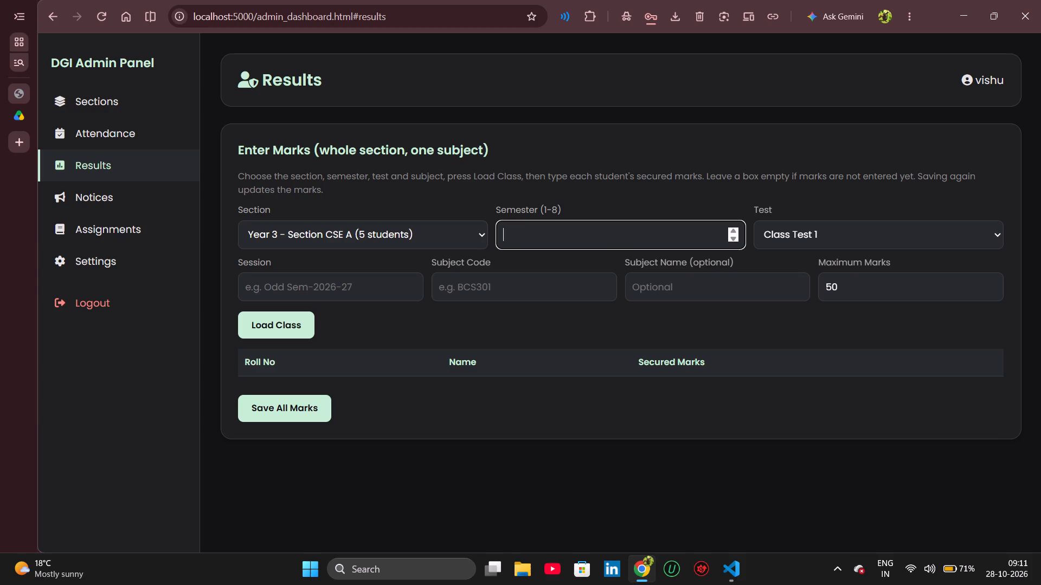
pyautogui.press('5')
pyautogui.click(315, 289)
pyautogui.click(349, 322)
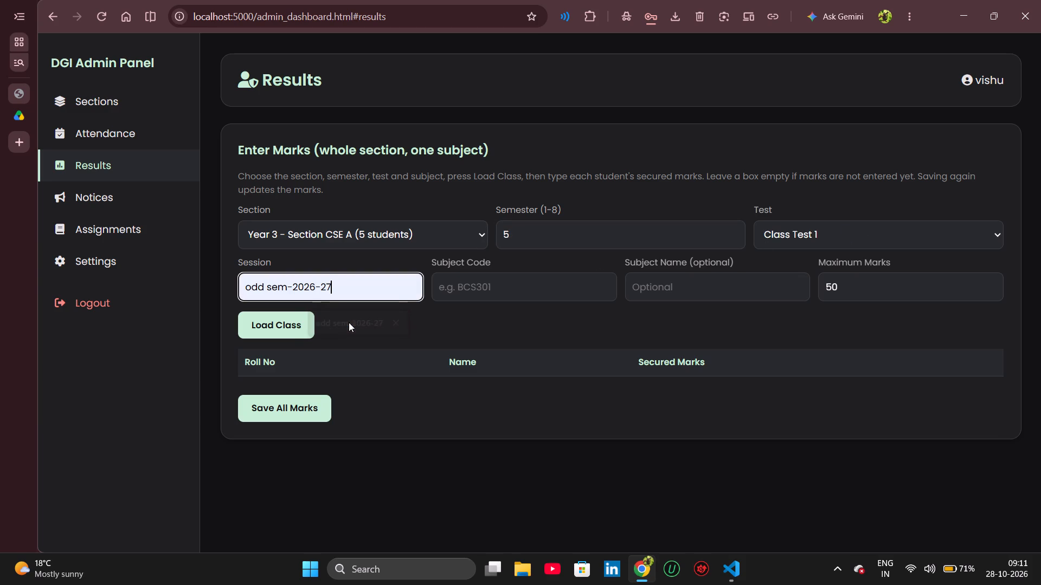
pyautogui.click(478, 287)
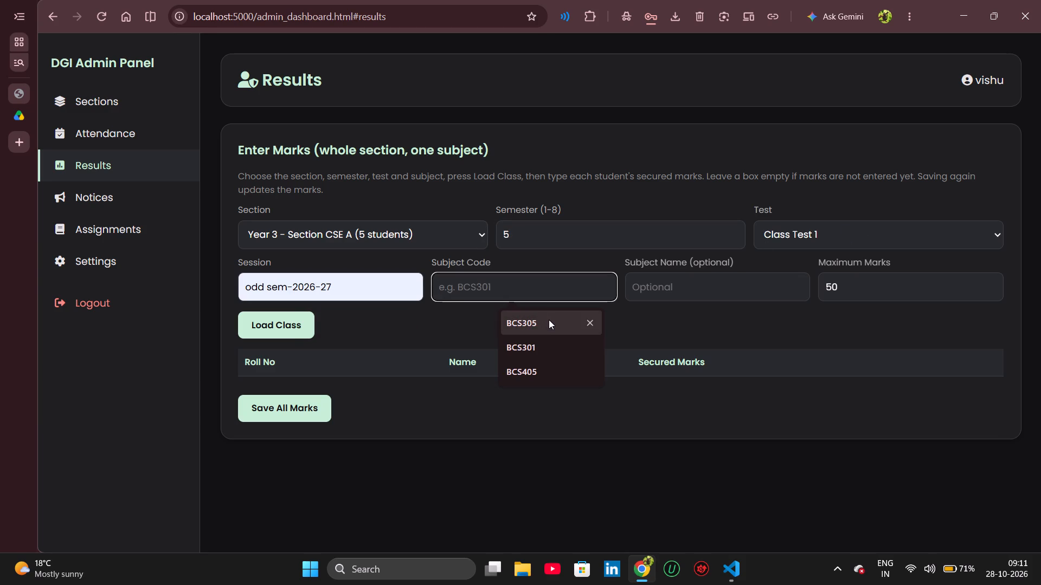
pyautogui.click(539, 317)
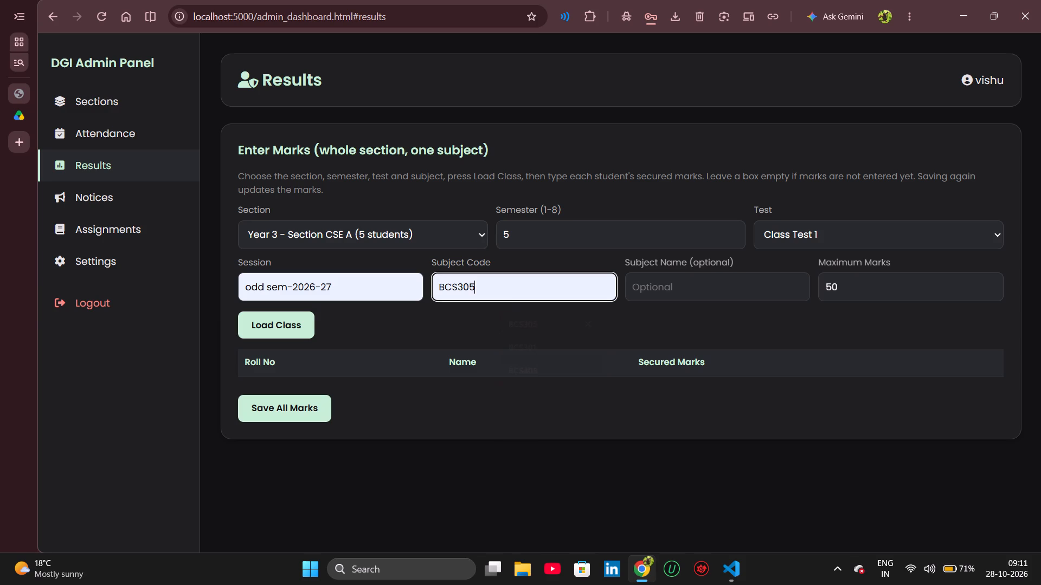
pyautogui.press('BackSpace')
pyautogui.press('BackSpace')
pyautogui.press('BackSpace')
pyautogui.write('50')
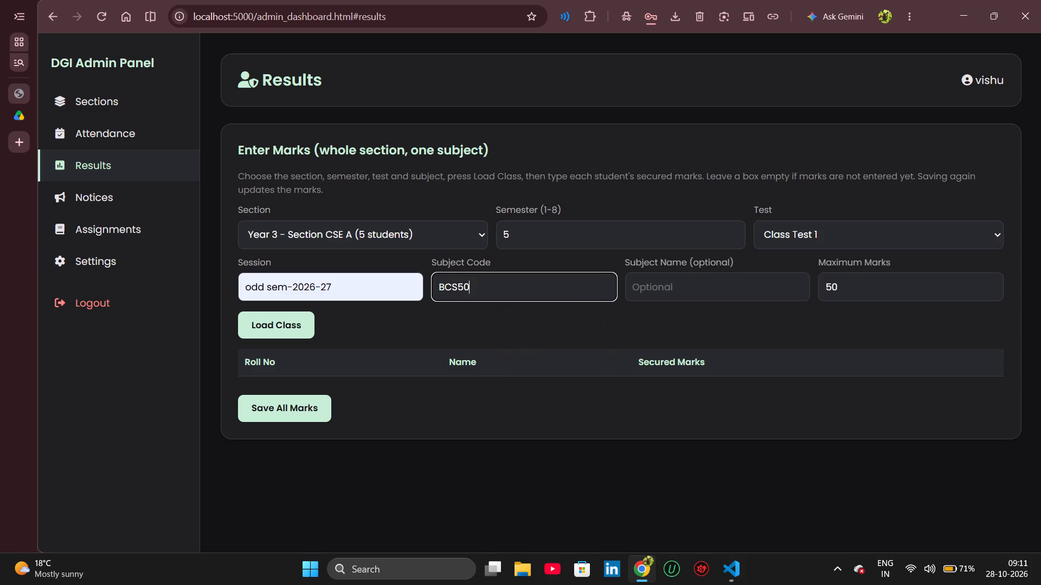
pyautogui.press('2')
pyautogui.click(722, 281)
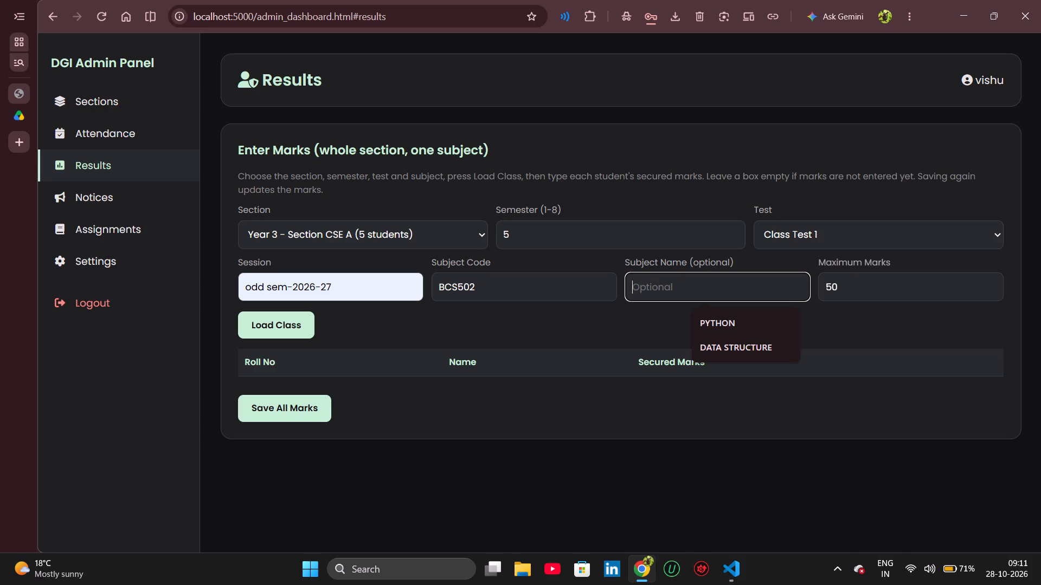
pyautogui.write('DAa')
pyautogui.press('BackSpace')
pyautogui.hotkey('shift', 'a')
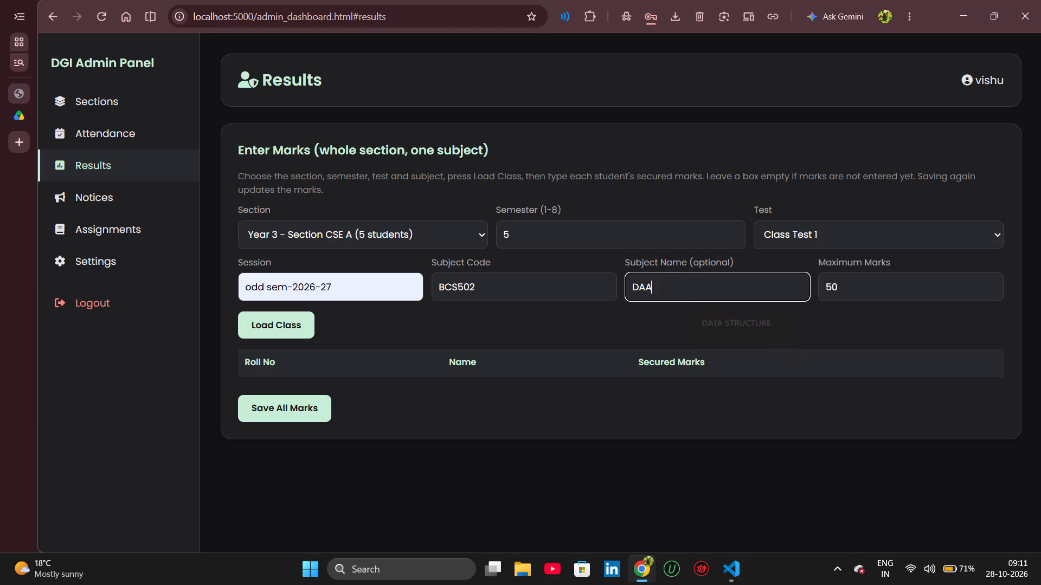
pyautogui.click(273, 317)
# Enter secured marks of 10 for the first student and 40 for the second student in the loaded class.
pyautogui.scroll(-3, 769, 482)
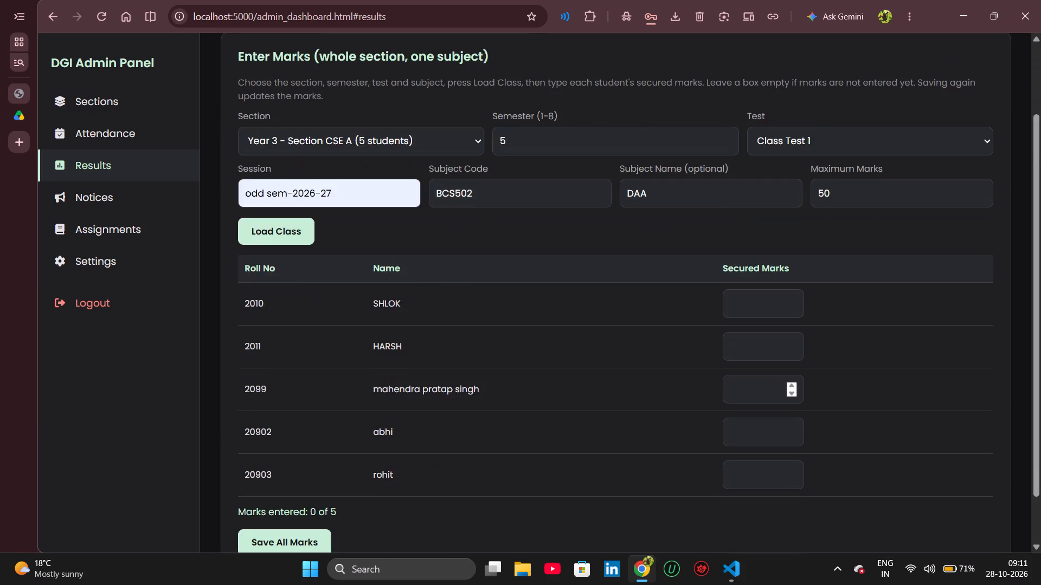
pyautogui.scroll(3, 714, 251)
pyautogui.scroll(-2, 714, 251)
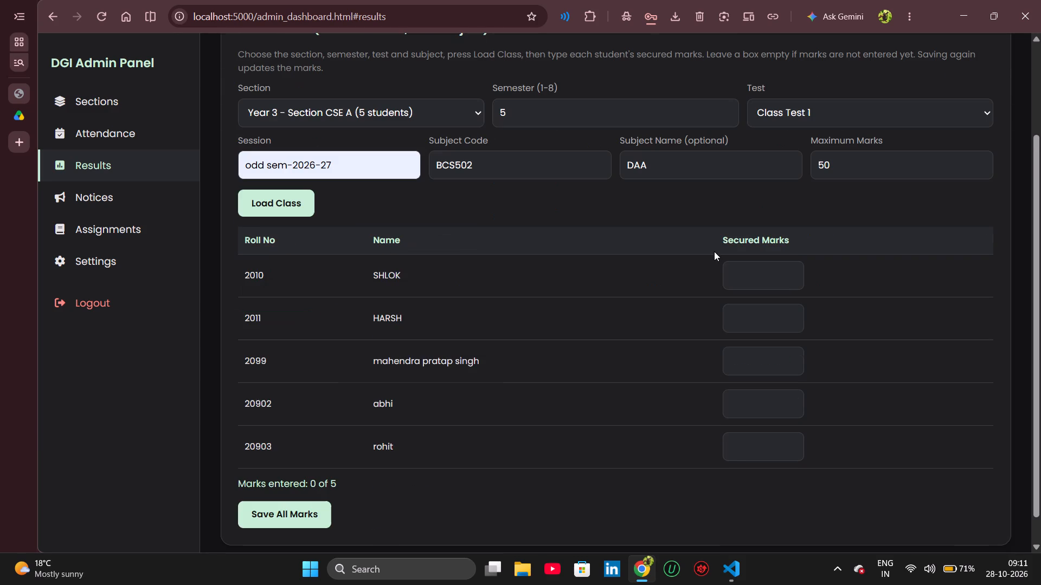
pyautogui.scroll(-2, 714, 251)
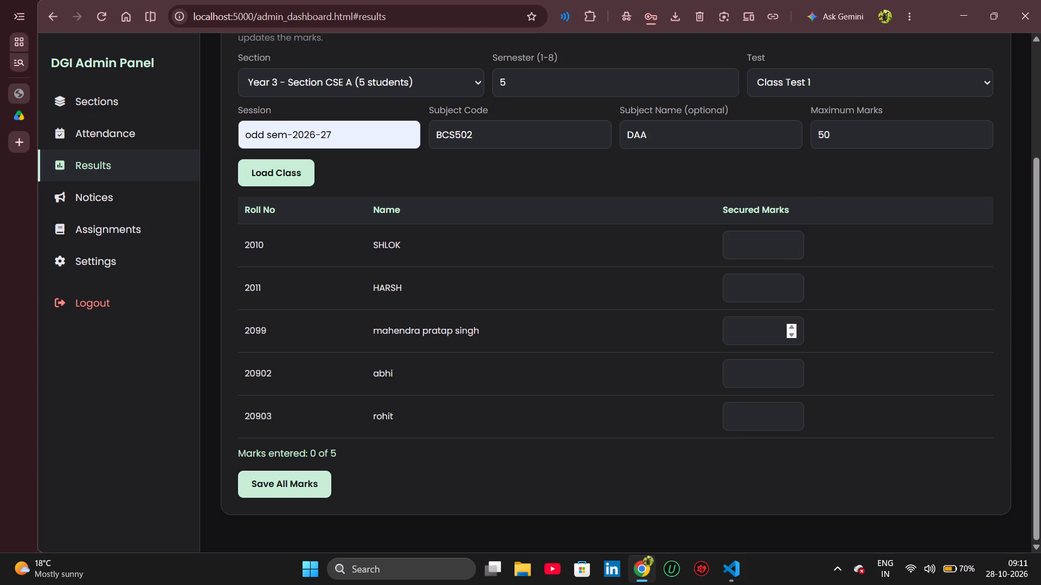
pyautogui.click(734, 253)
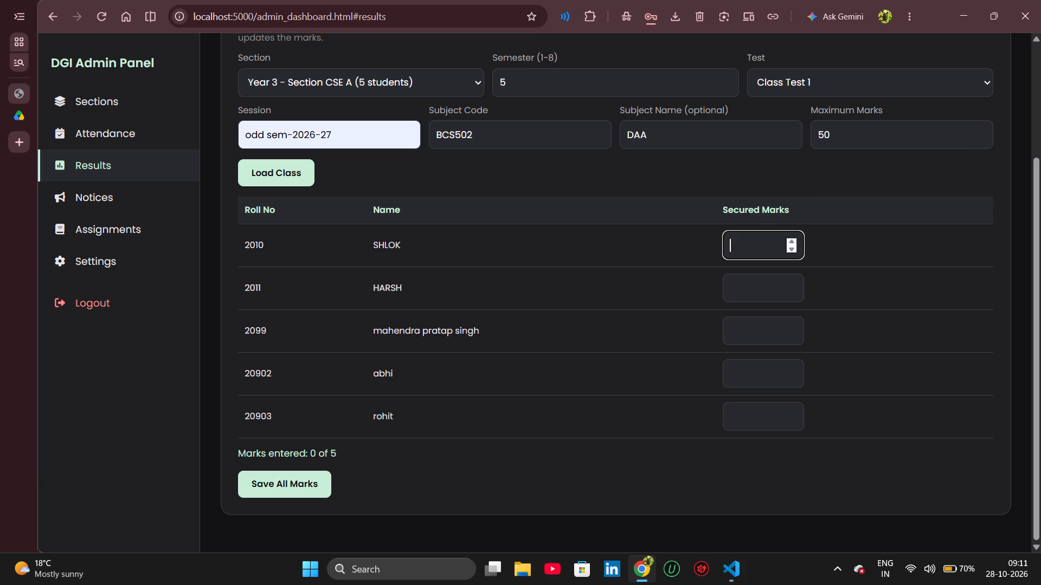
pyautogui.write('10')
pyautogui.click(755, 291)
pyautogui.scroll(-2, 755, 291)
pyautogui.scroll(1, 755, 291)
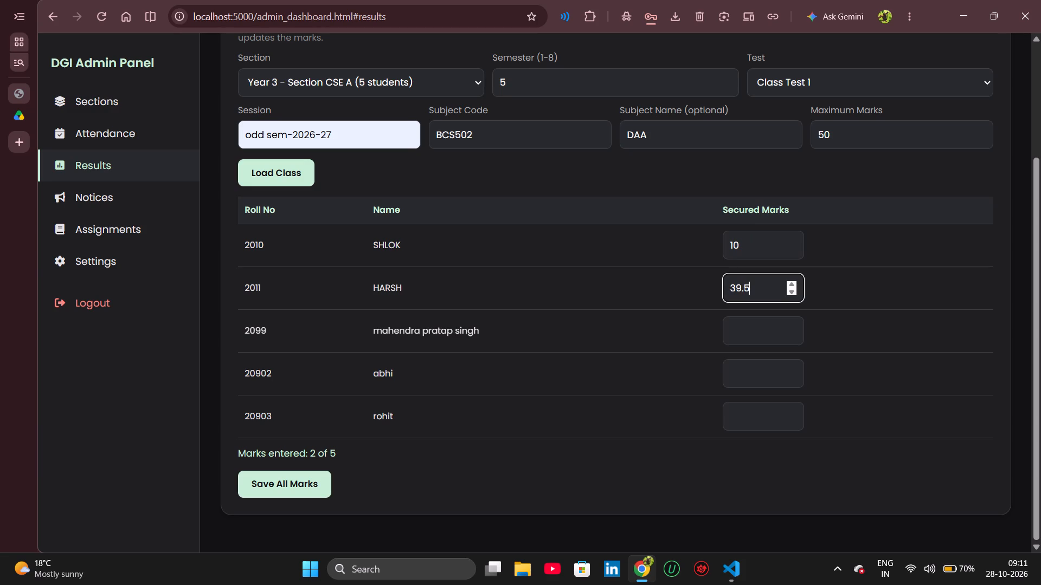
pyautogui.click(755, 291)
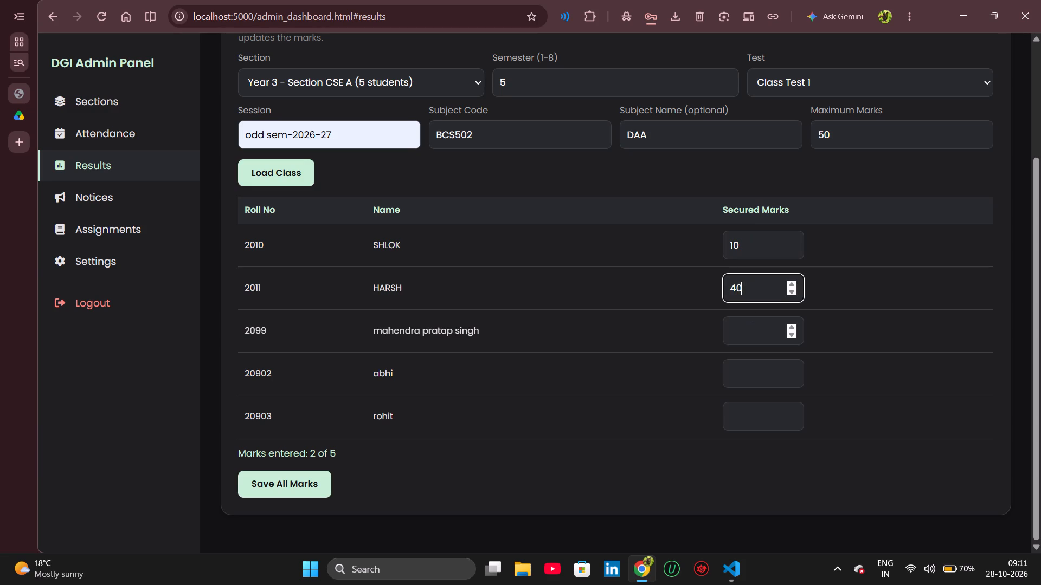
# Enter secured marks of 13, 9 and 0 for the last three students in order, and save all marks.
pyautogui.click(747, 335)
pyautogui.scroll(-4, 747, 335)
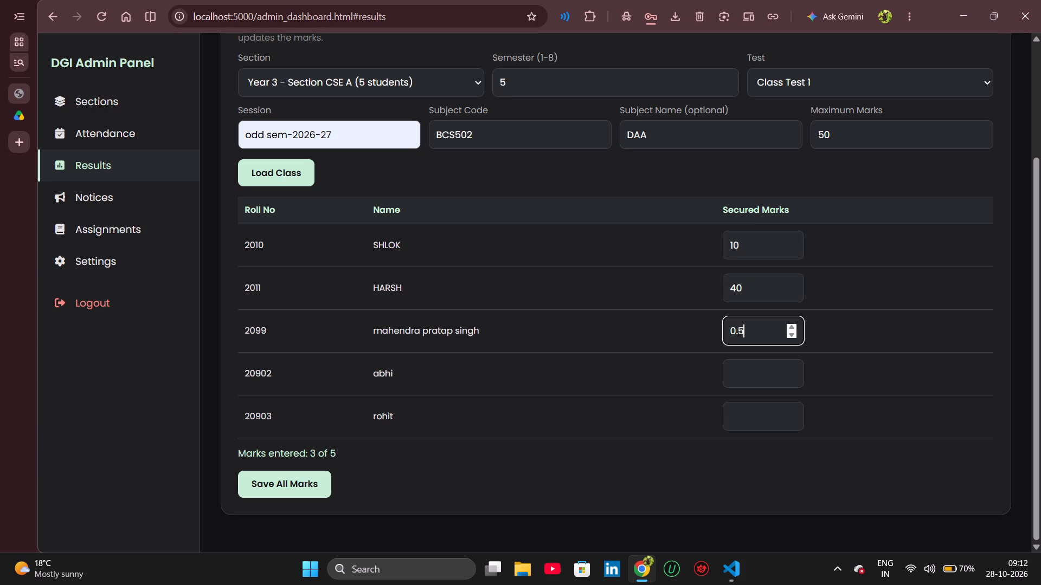
pyautogui.scroll(-1, 747, 335)
pyautogui.click(744, 385)
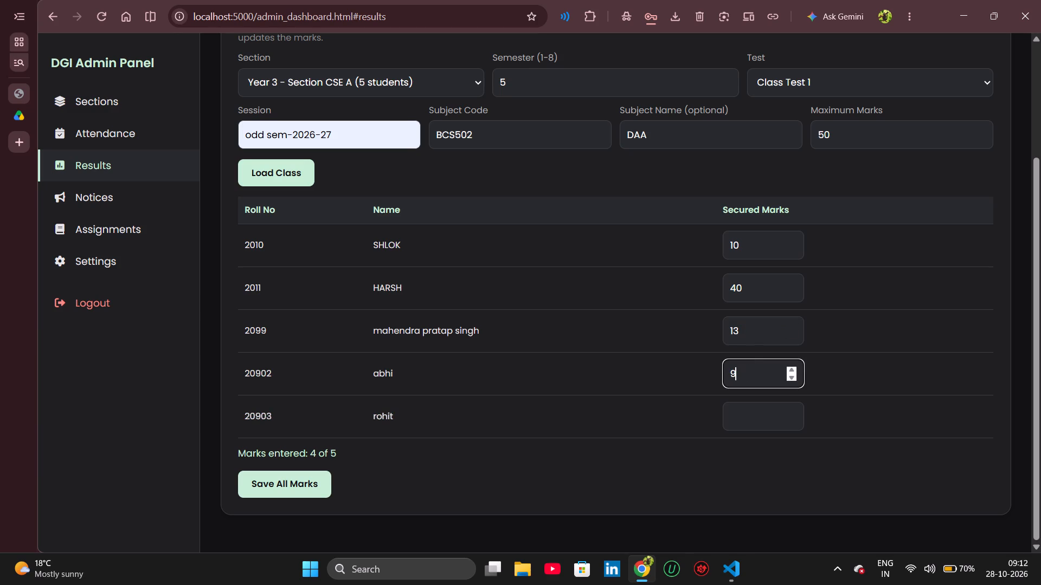
pyautogui.click(746, 414)
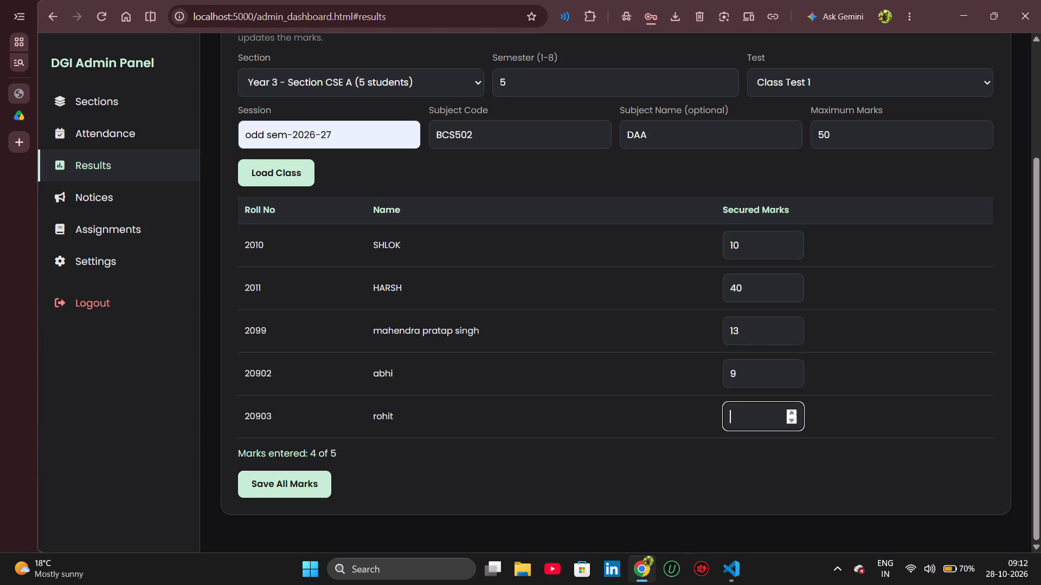
pyautogui.scroll(-3, 746, 414)
pyautogui.click(299, 477)
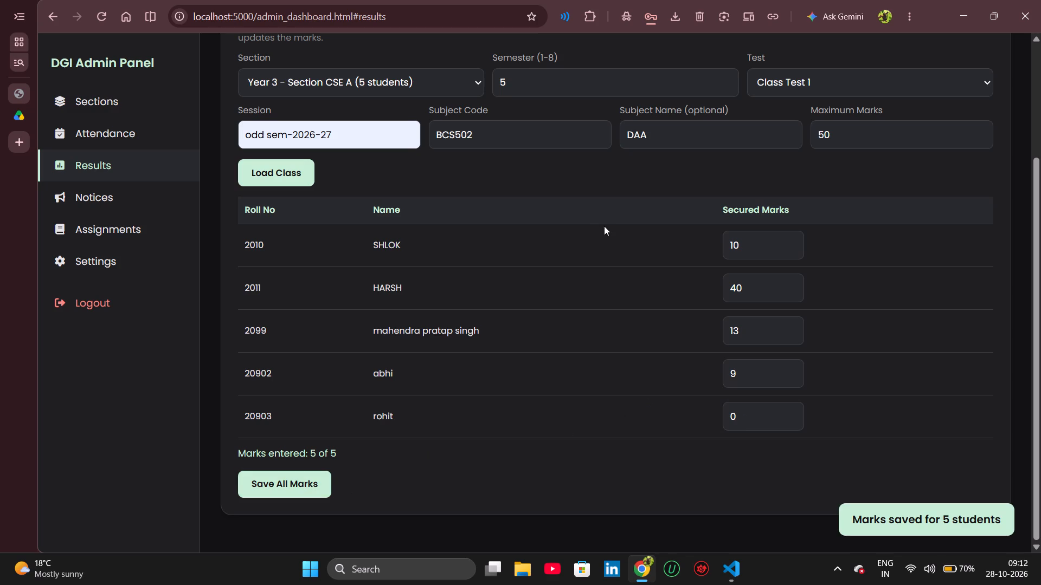
# Open the admin panel's Notices page to view the notice publishing form and the existing notices.
pyautogui.click(113, 199)
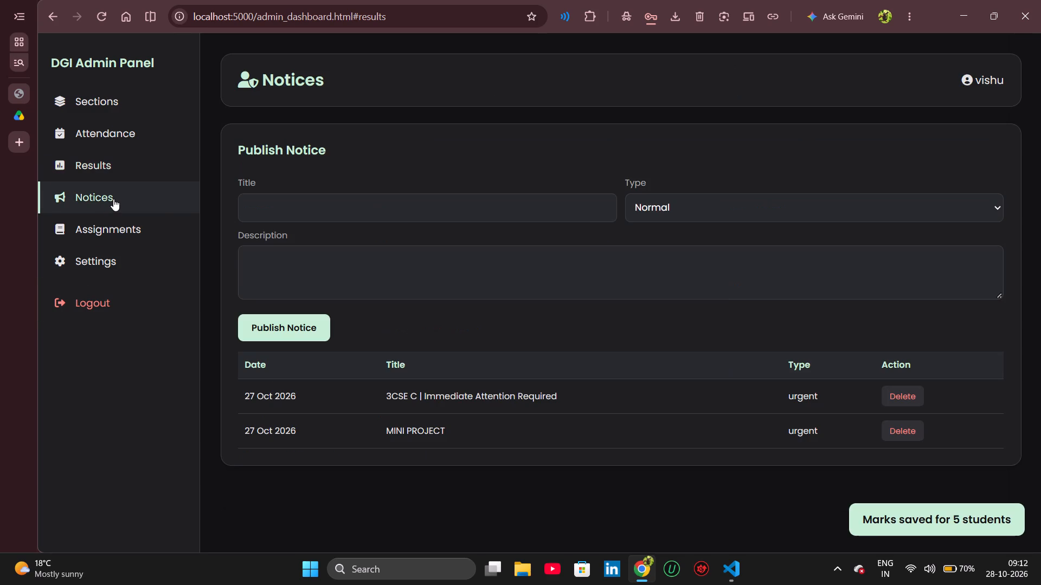
# On the Attendance page, mark everyone in Year 2 - Section CSE C present except the first and fifth students, and save the sheet.
pyautogui.click(98, 138)
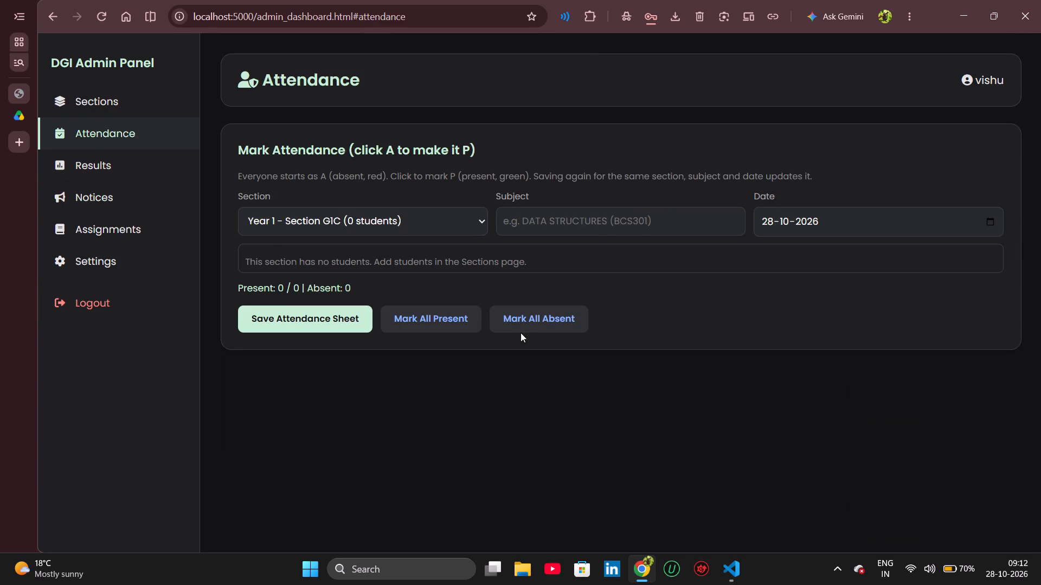
pyautogui.moveTo(384, 211); pyautogui.dragTo(419, 270)
pyautogui.click(419, 270)
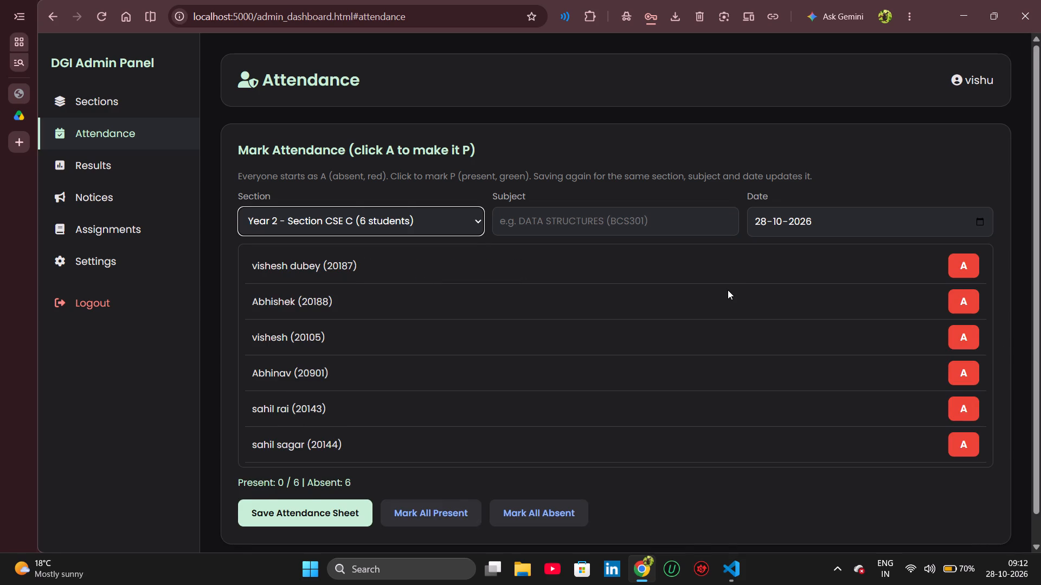
pyautogui.scroll(-1, 728, 290)
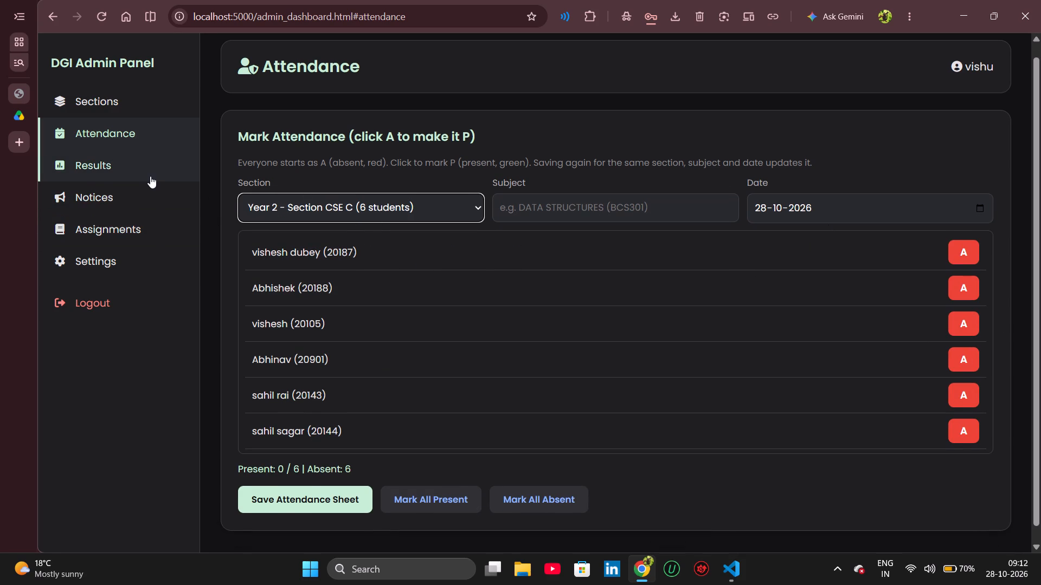
pyautogui.click(971, 251)
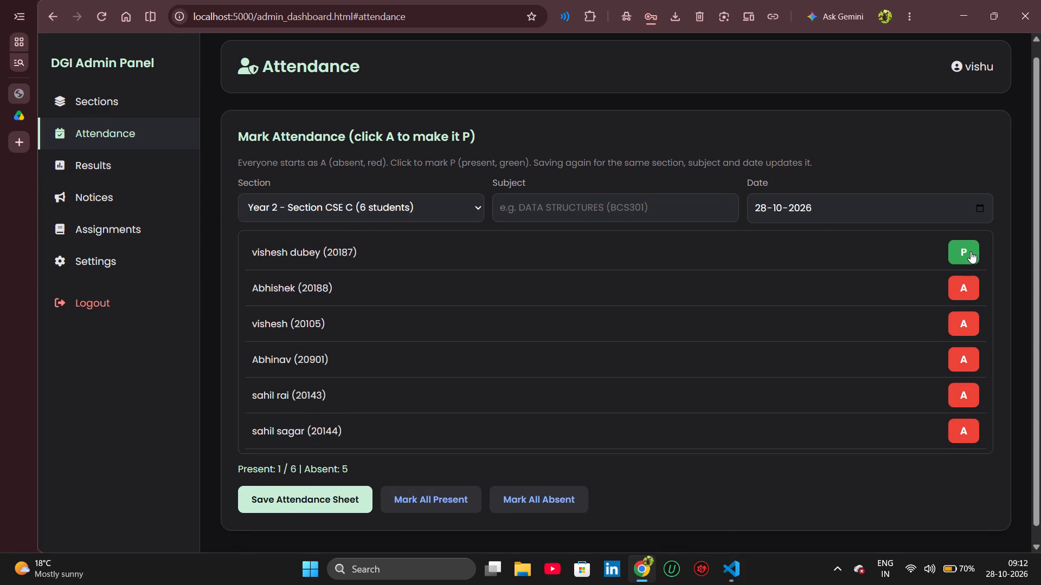
pyautogui.click(965, 293)
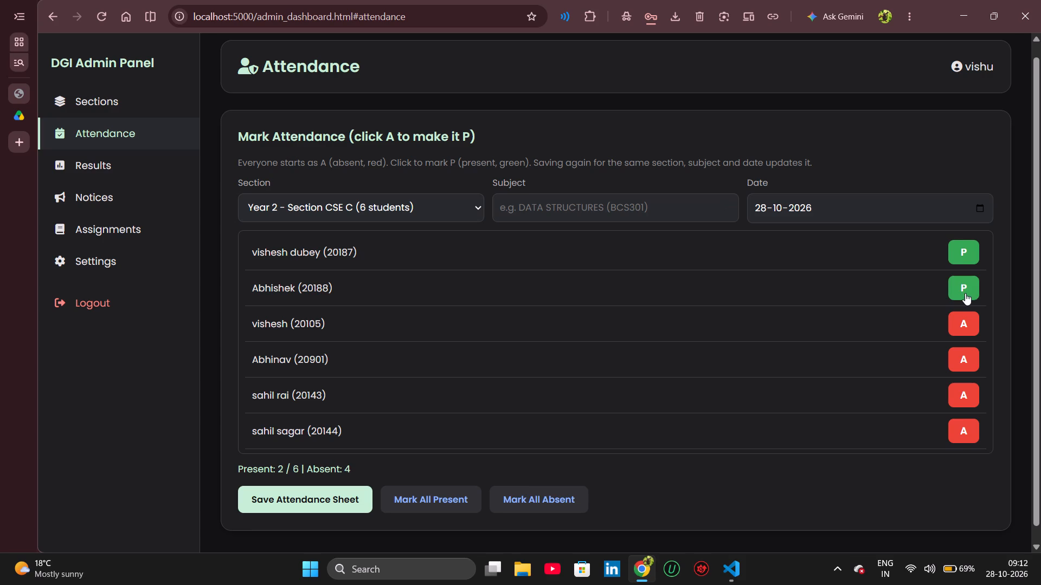
pyautogui.click(953, 235)
pyautogui.click(966, 243)
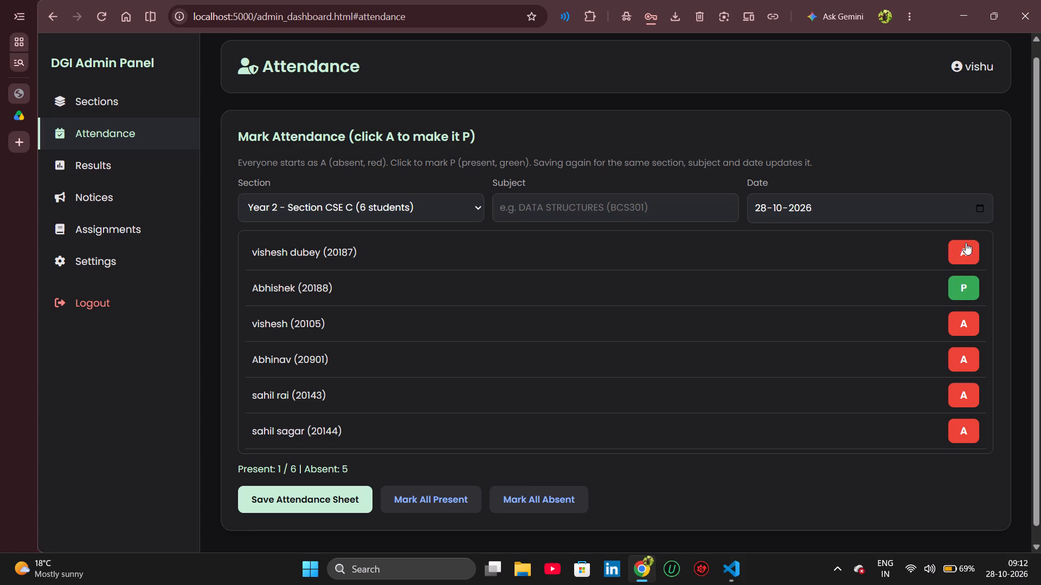
pyautogui.click(963, 324)
pyautogui.click(976, 365)
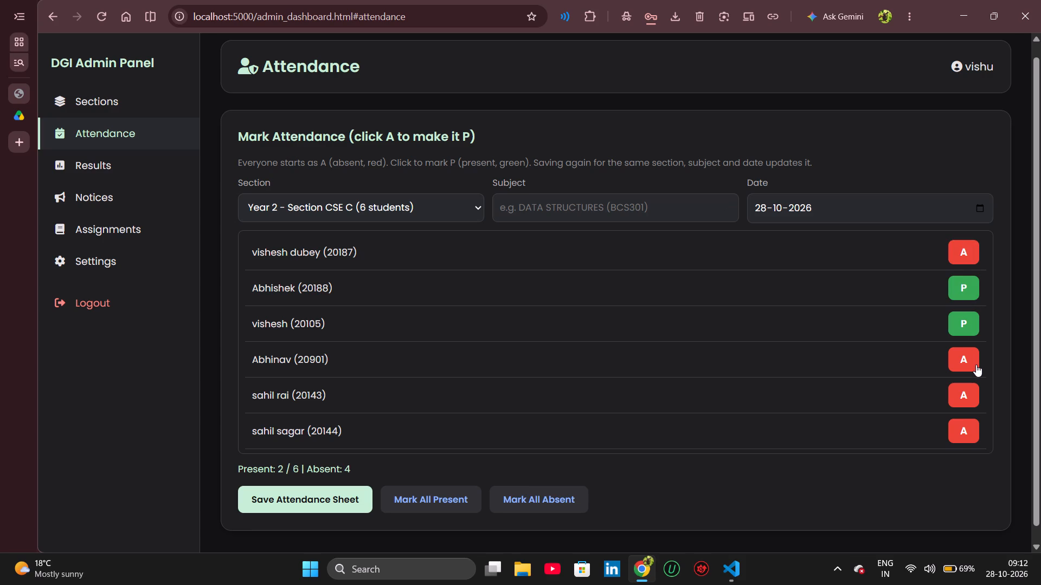
pyautogui.click(964, 424)
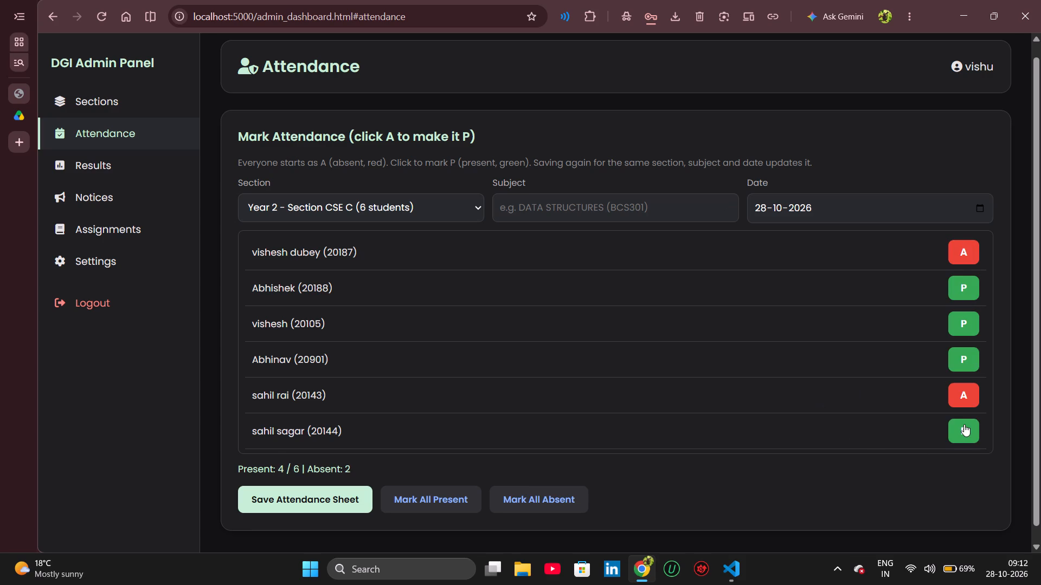
pyautogui.click(293, 499)
# Return to the marks entry form on the Results page.
pyautogui.click(147, 160)
pyautogui.moveTo(401, 296); pyautogui.dragTo(397, 232)
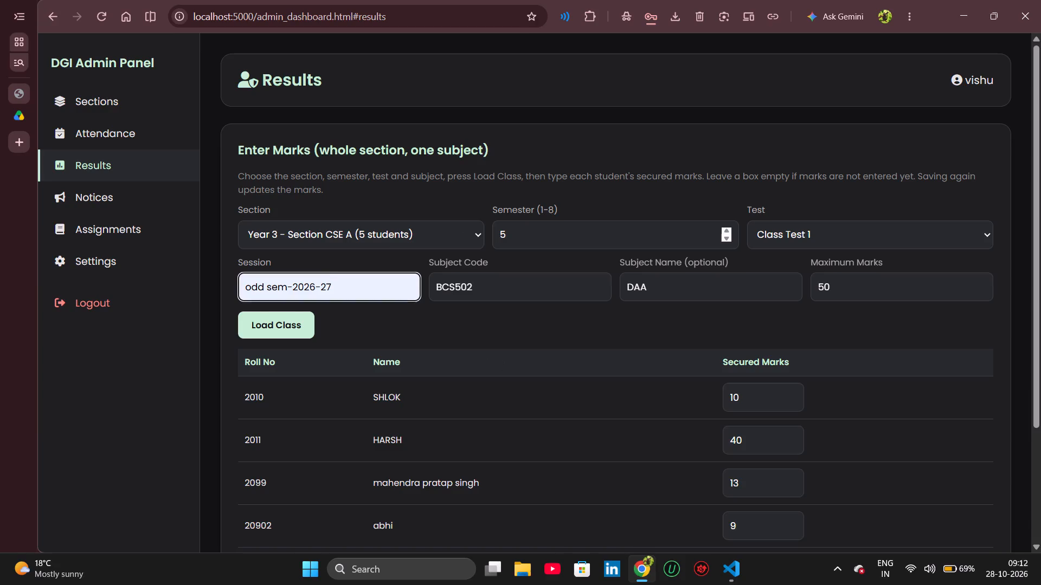
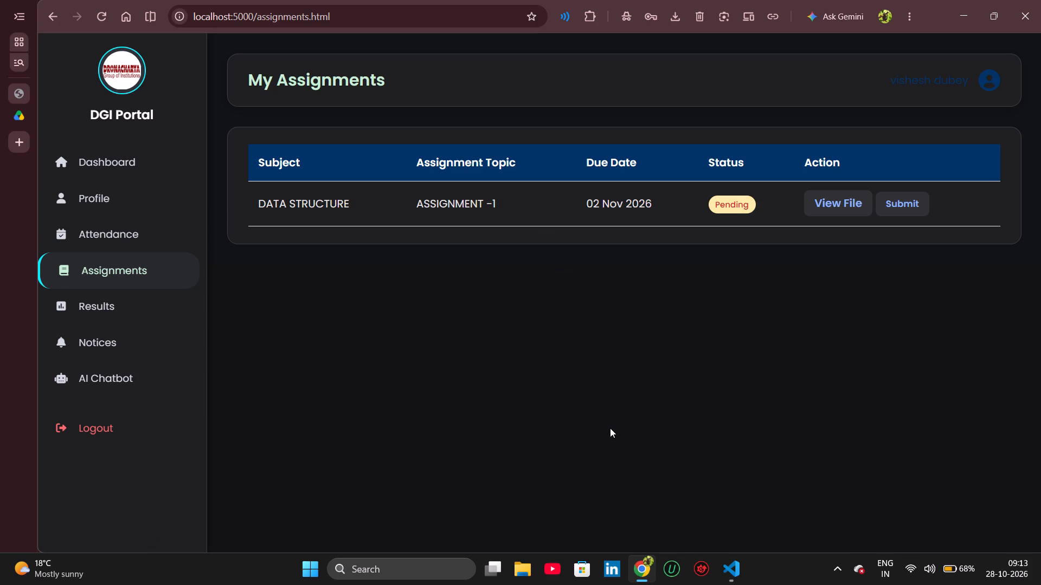
# View the student's Attendance page, followed by the Profile page with the student's personal and course details.
pyautogui.click(160, 247)
pyautogui.click(140, 171)
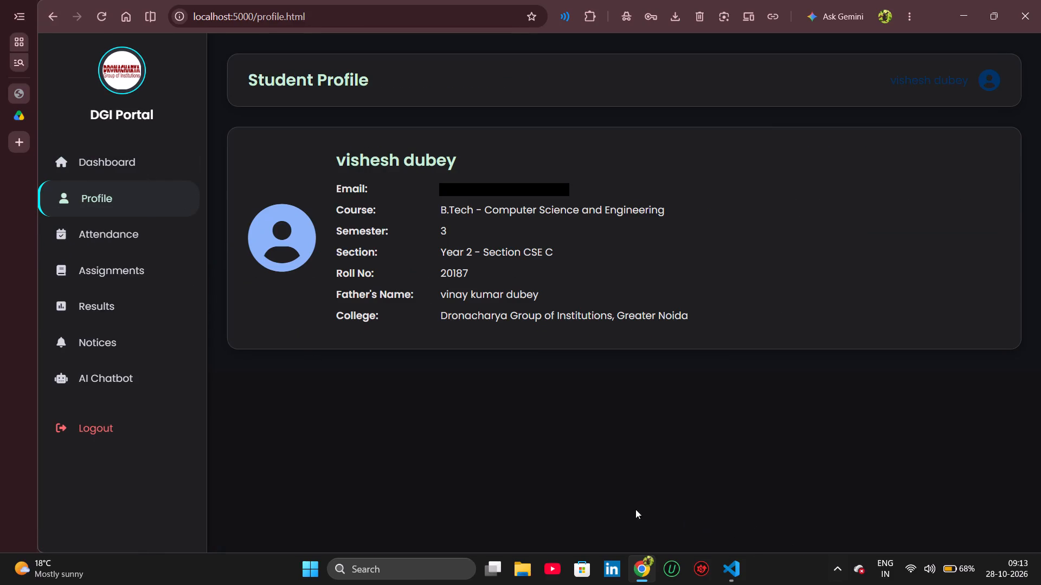
# Search the computer for WhatsApp and launch the app, relaunching it from the recent searches.
pyautogui.click(387, 561)
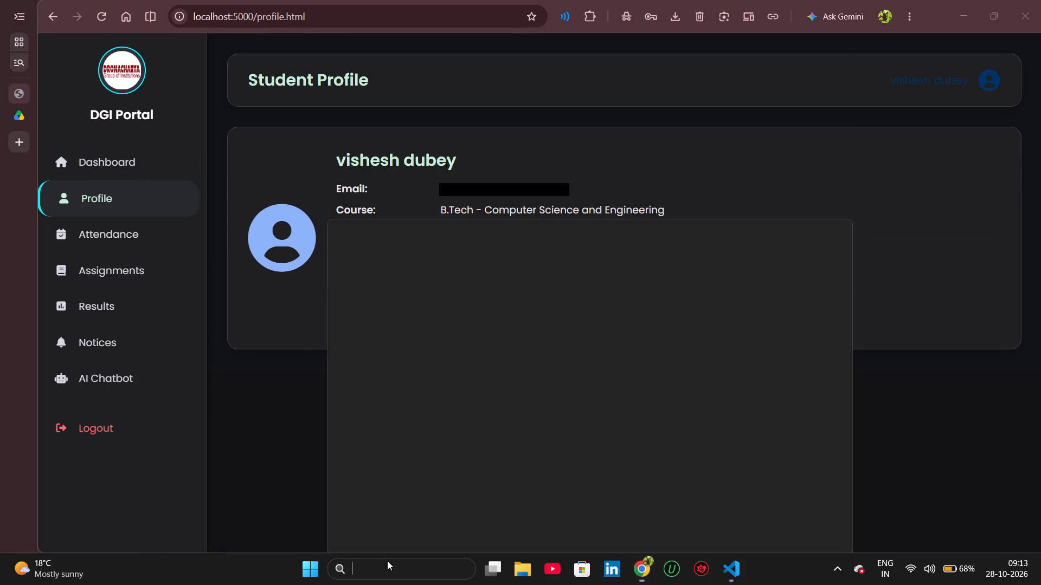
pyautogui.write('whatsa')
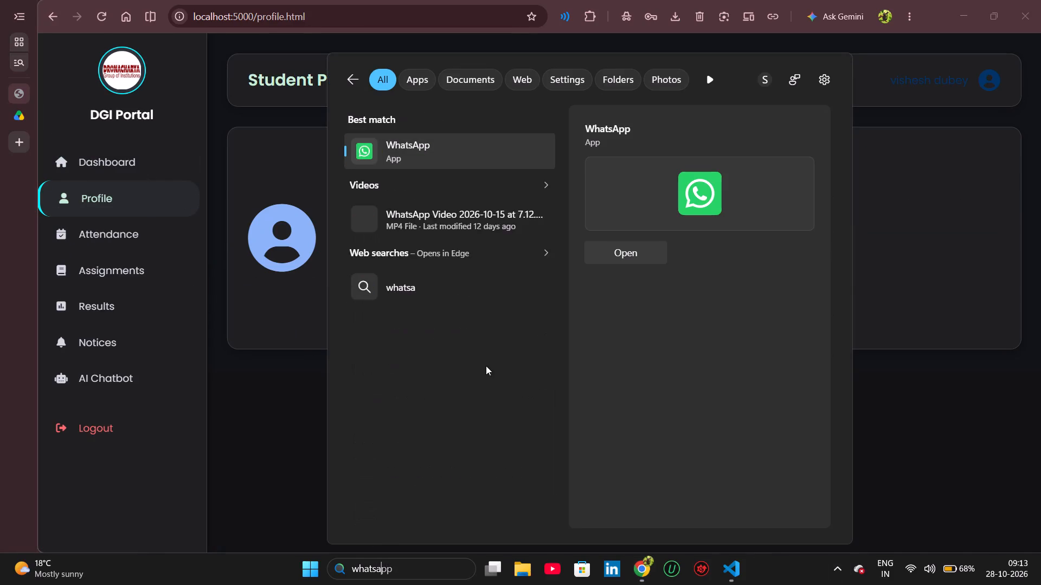
pyautogui.click(637, 249)
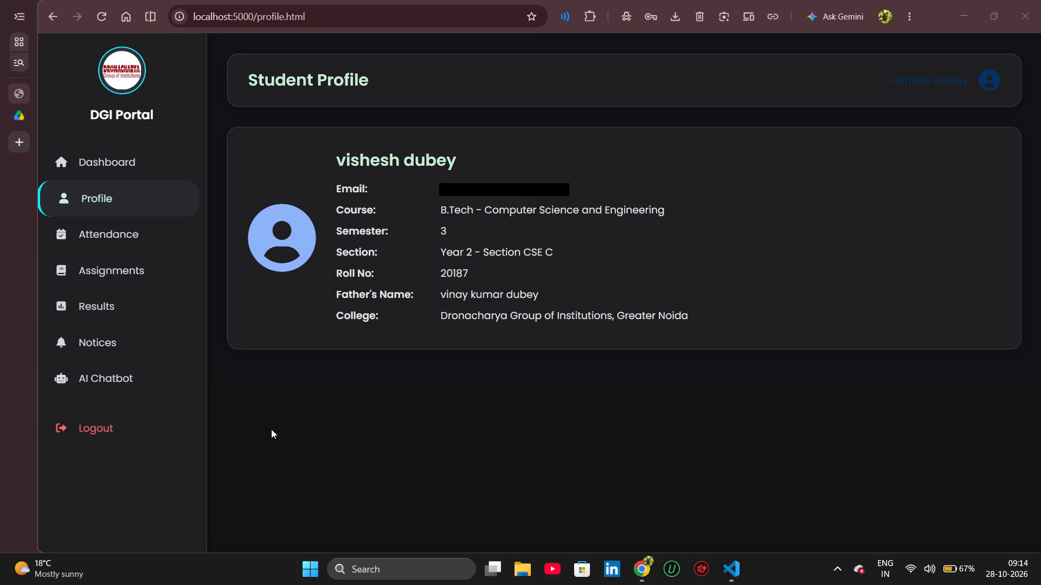
pyautogui.click(380, 563)
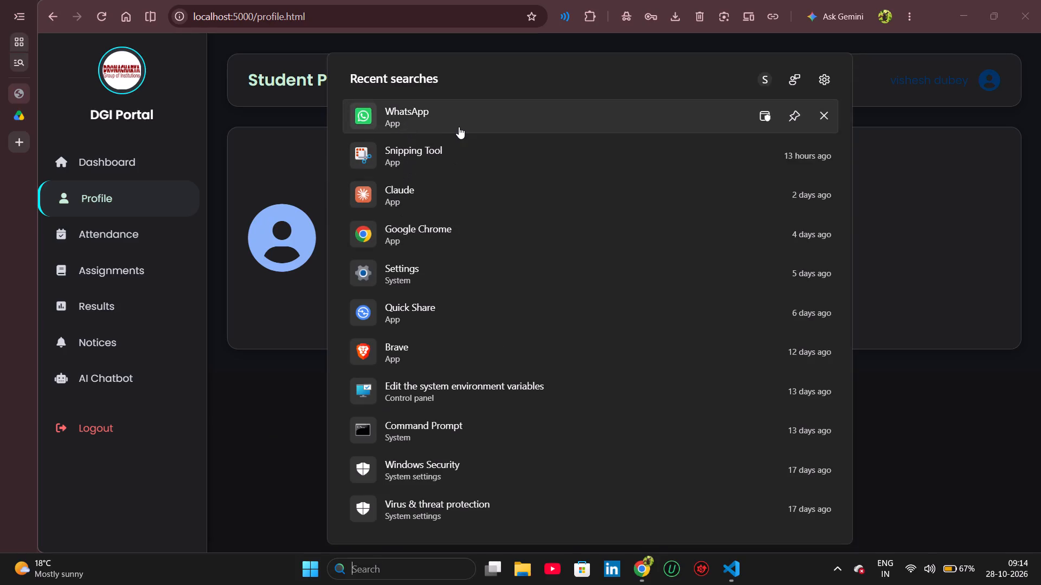
pyautogui.click(461, 124)
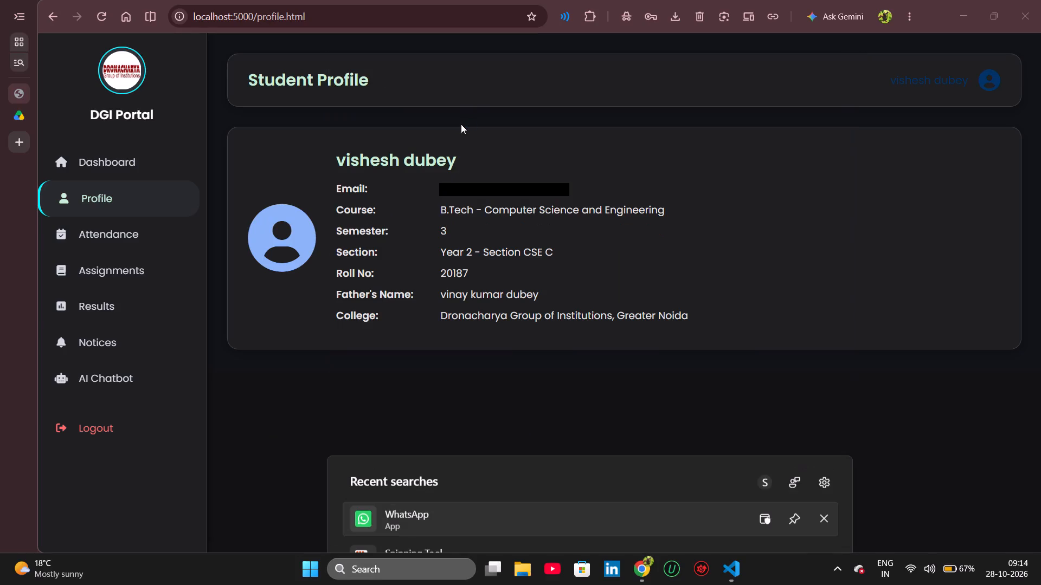
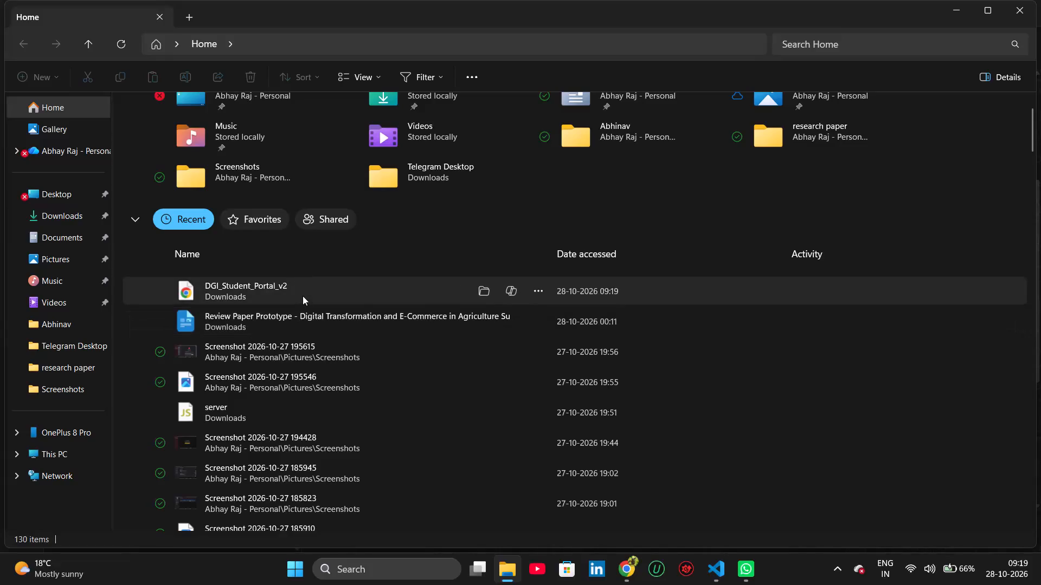
# Open the recent DGI_Student_Portal_v2 PDF from File Explorer in Chrome and look over its title page.
pyautogui.doubleClick(303, 296)
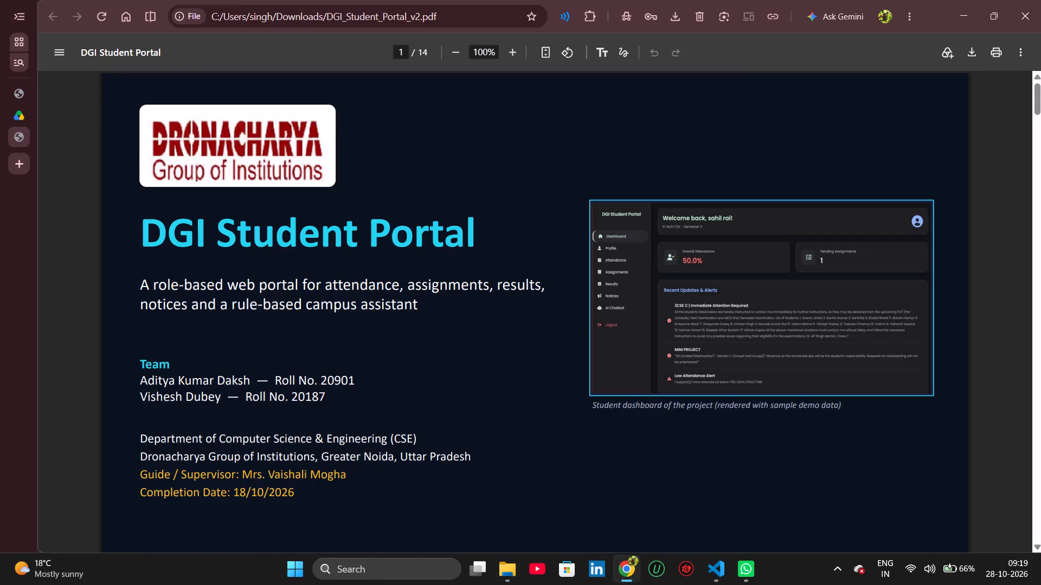
pyautogui.scroll(-1, 399, 308)
pyautogui.scroll(1, 399, 308)
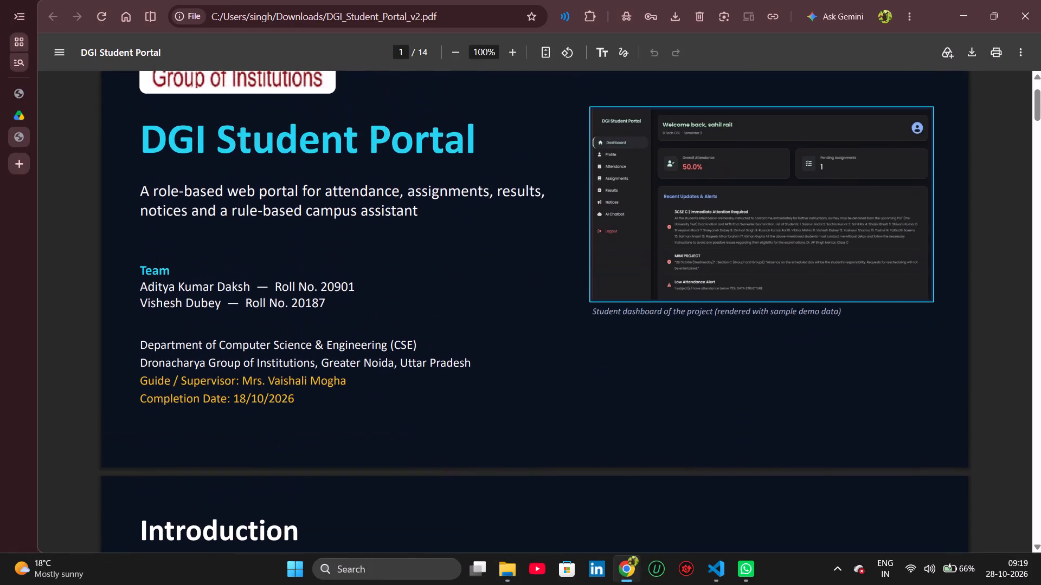
pyautogui.hscroll(-2, 773, 185)
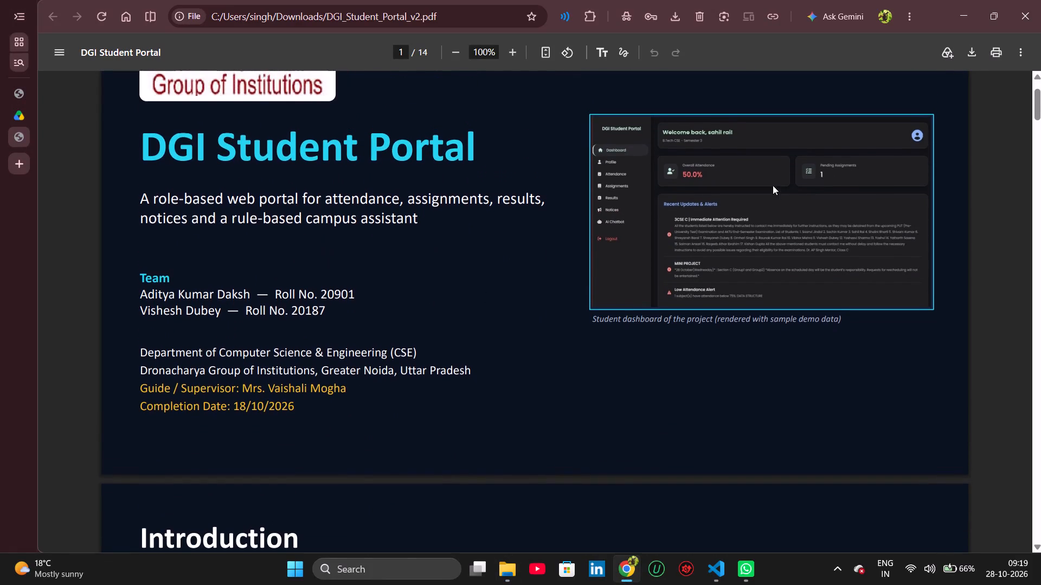
pyautogui.hscroll(-1, 773, 185)
pyautogui.hscroll(-1, 746, 336)
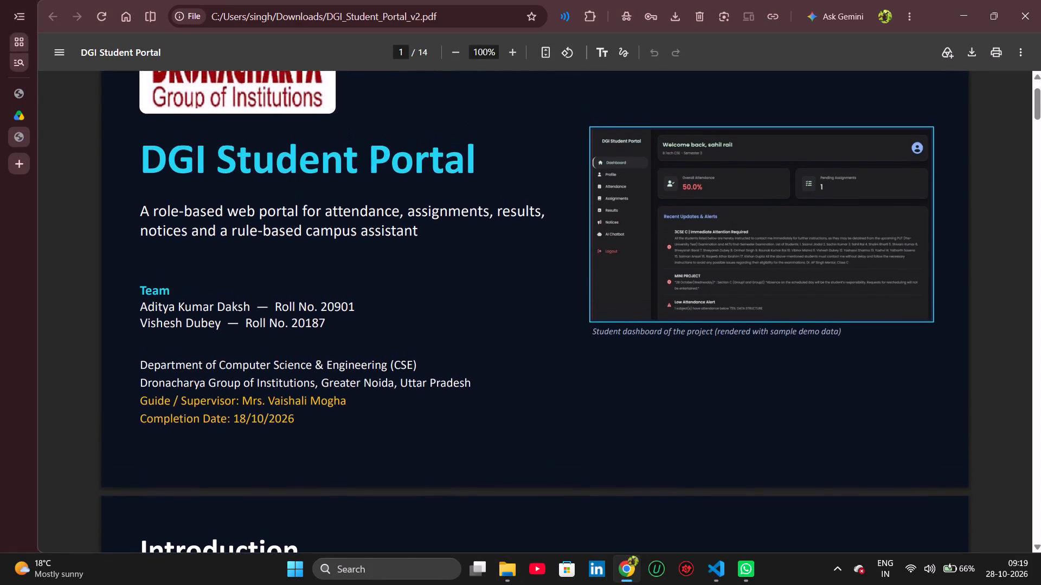
pyautogui.scroll(1, 746, 333)
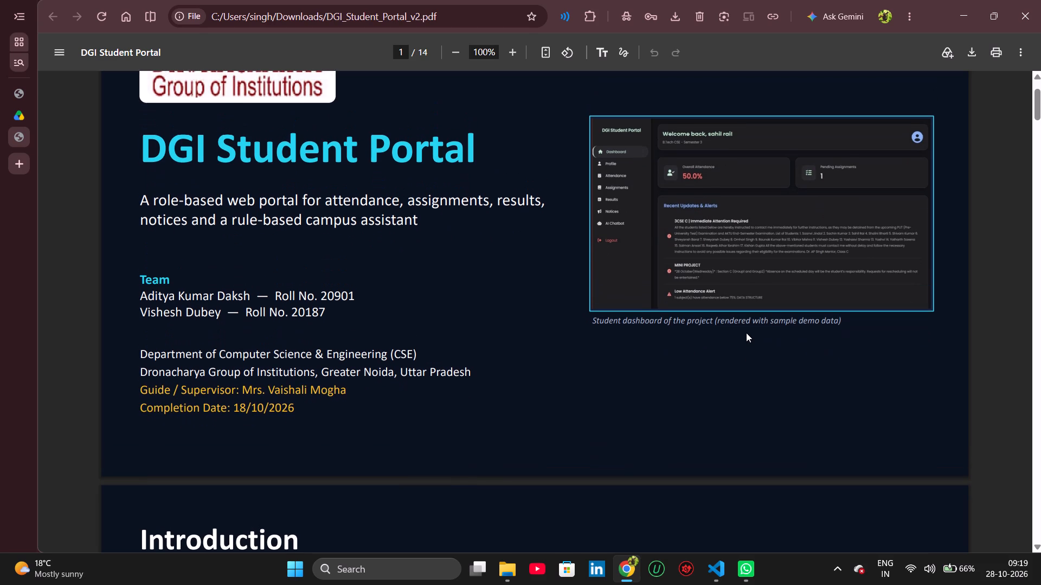
# Review the DGI Student Portal presentation PDF from the title slide through the Introduction and Problem Statement slides.
pyautogui.scroll(3, 746, 333)
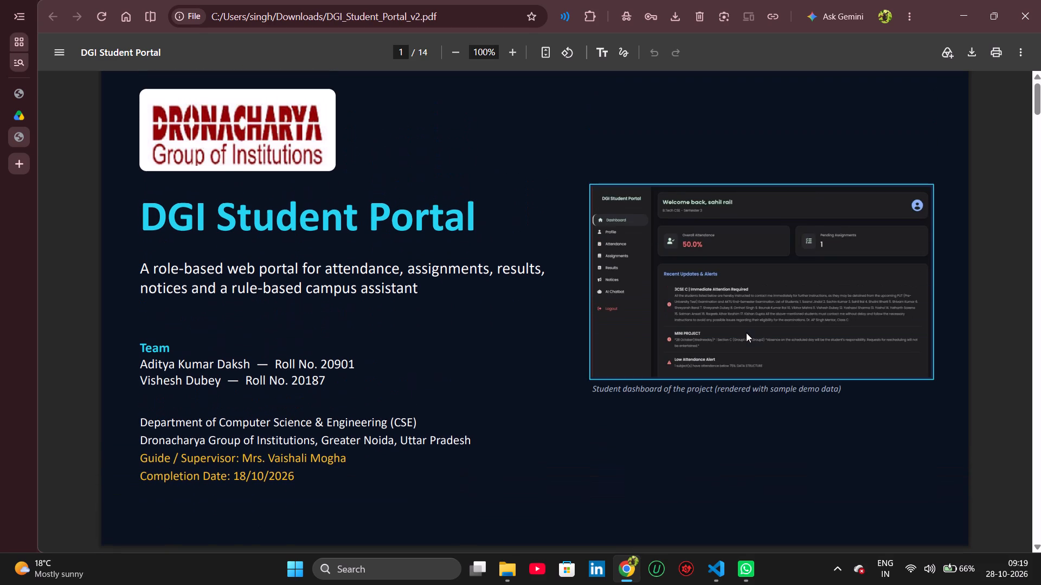
pyautogui.scroll(-5, 746, 333)
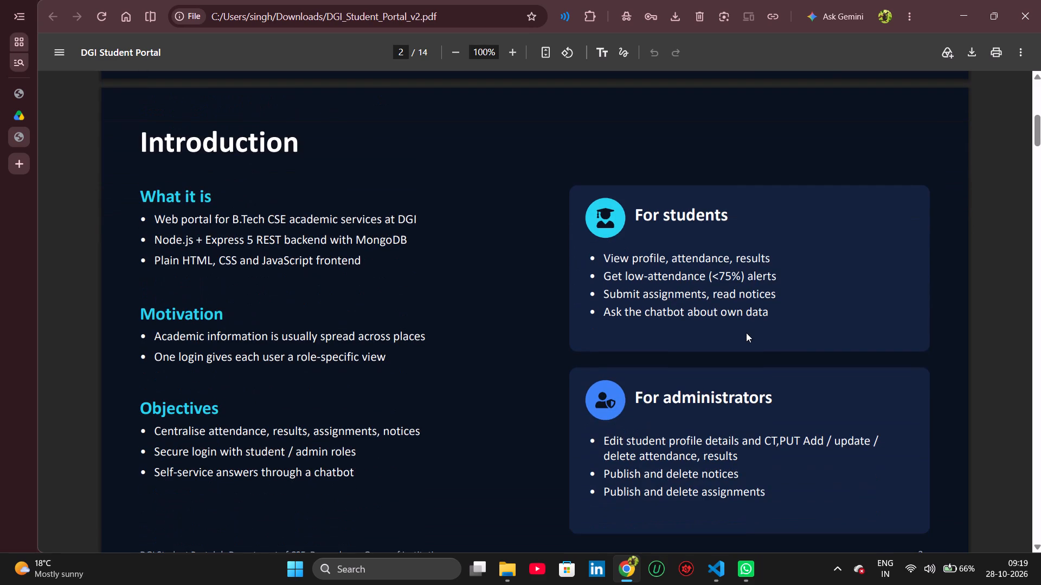
pyautogui.scroll(-2, 746, 333)
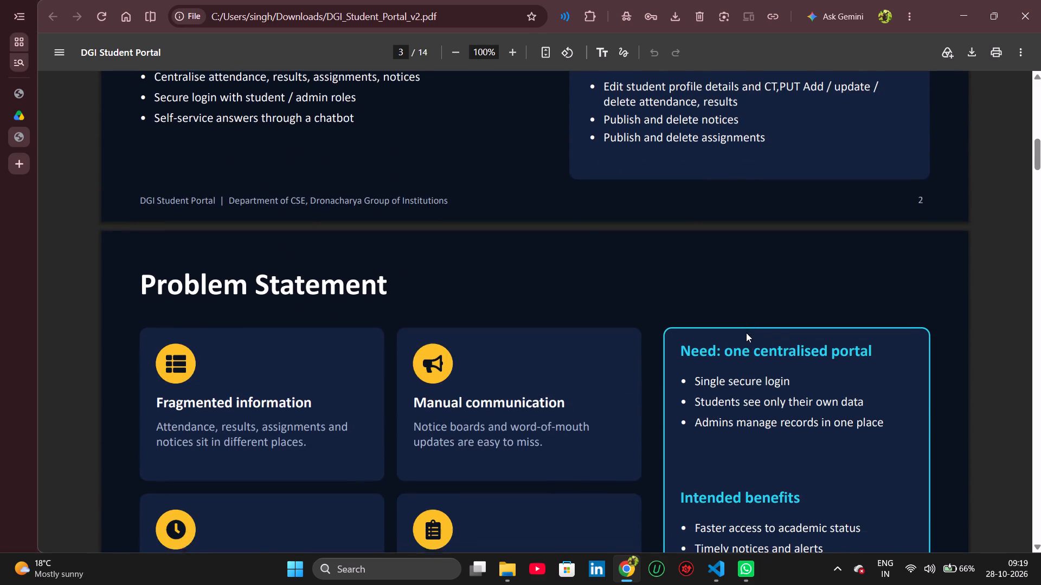
pyautogui.scroll(-3, 746, 333)
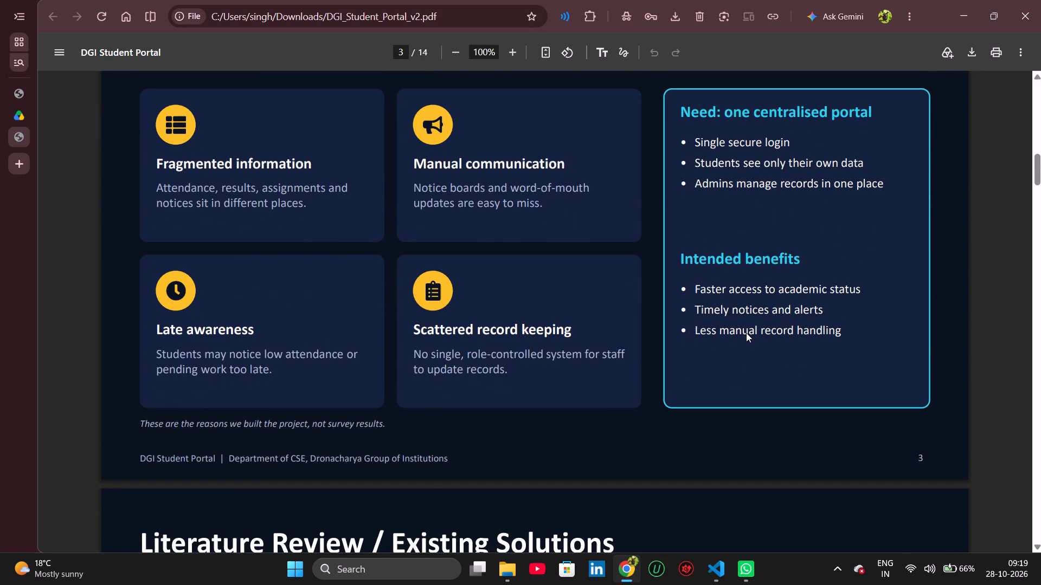
pyautogui.scroll(-3, 746, 333)
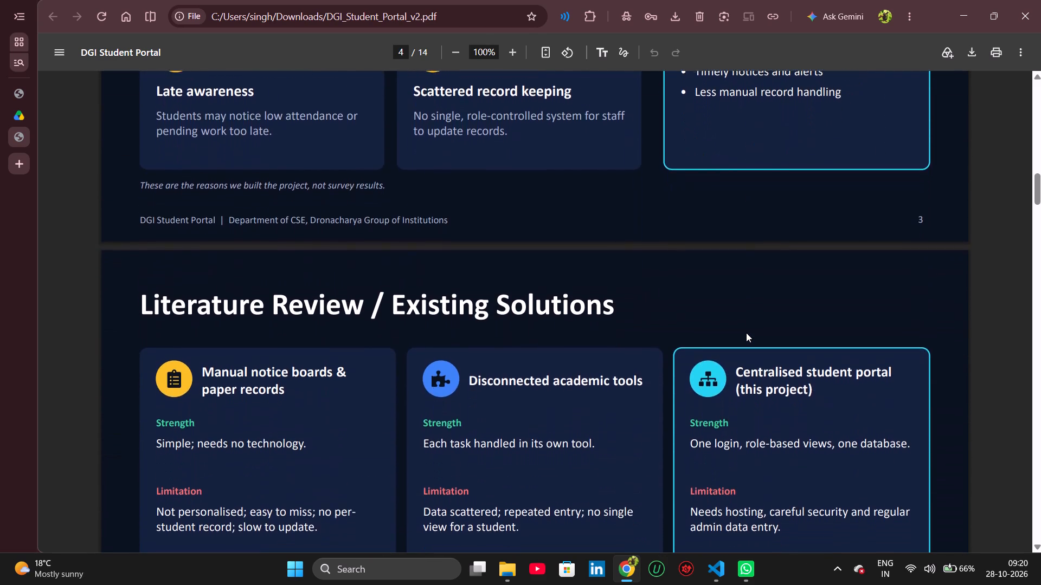
# Read the Literature Review / Existing Solutions slide and the Comparison with Existing Systems table.
pyautogui.scroll(-4, 746, 333)
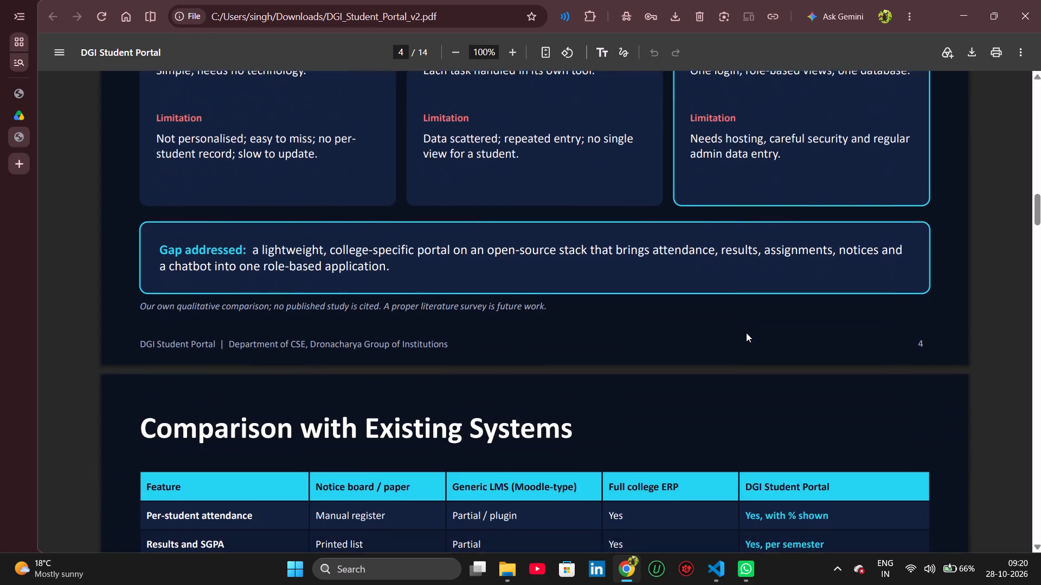
pyautogui.scroll(-1, 746, 333)
pyautogui.hscroll(-1, 746, 333)
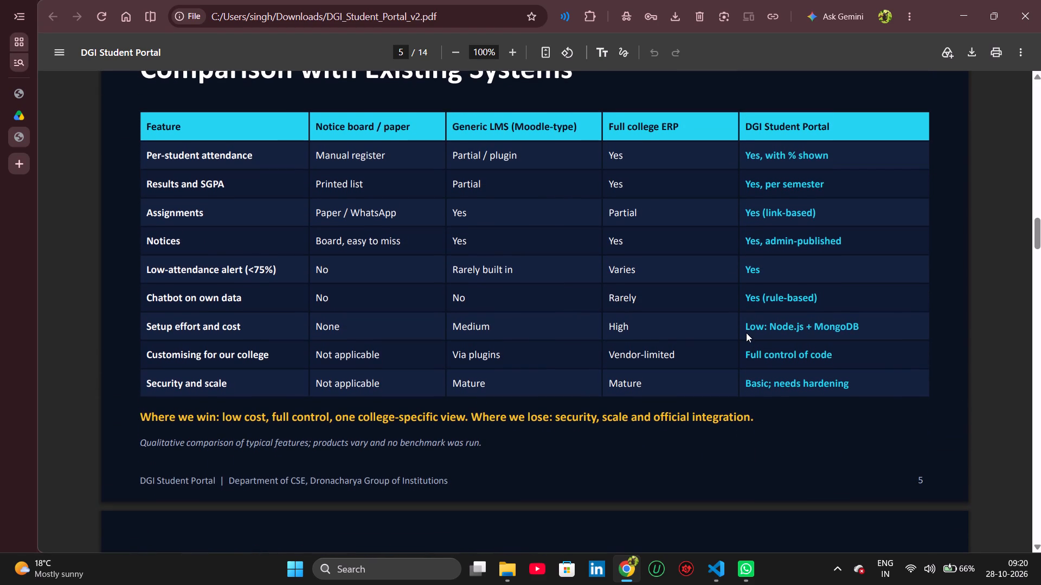
pyautogui.hscroll(-1, 746, 333)
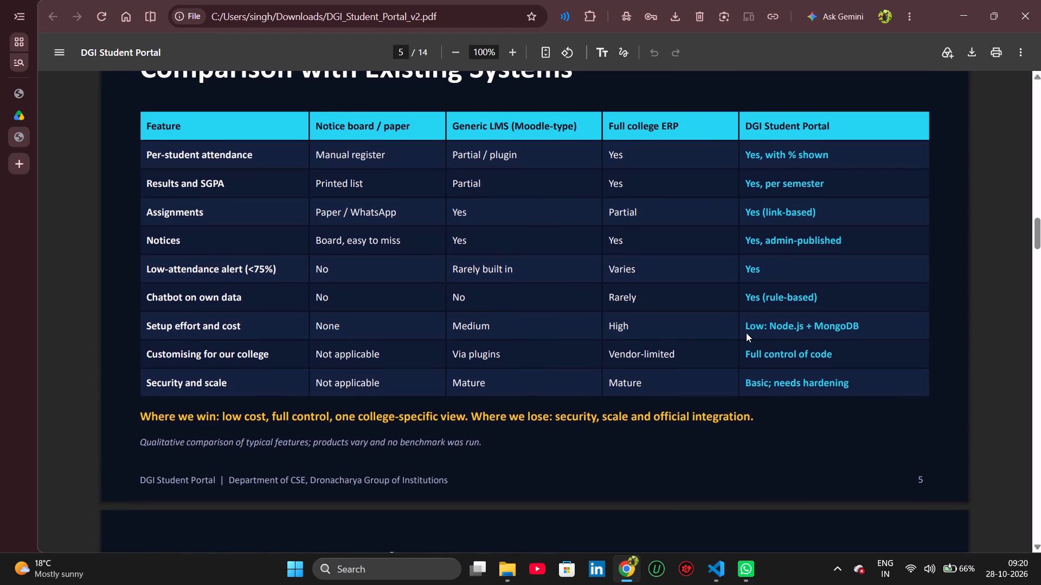
pyautogui.hscroll(-1, 746, 333)
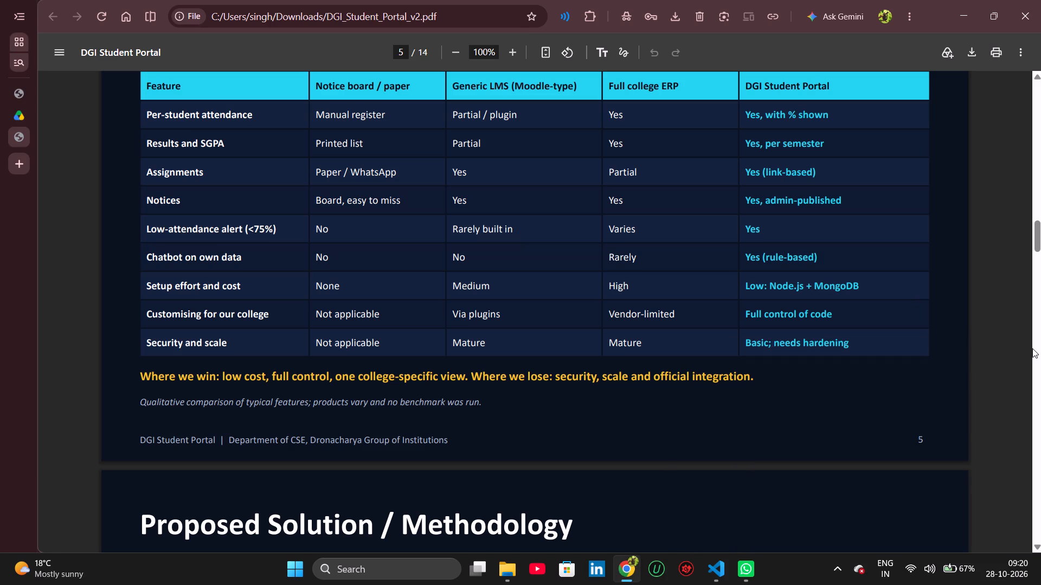
# Look through the Proposed Solution / Methodology, Design & Implementation, Design Choices, and Results & Discussion slides.
pyautogui.scroll(-2, 787, 335)
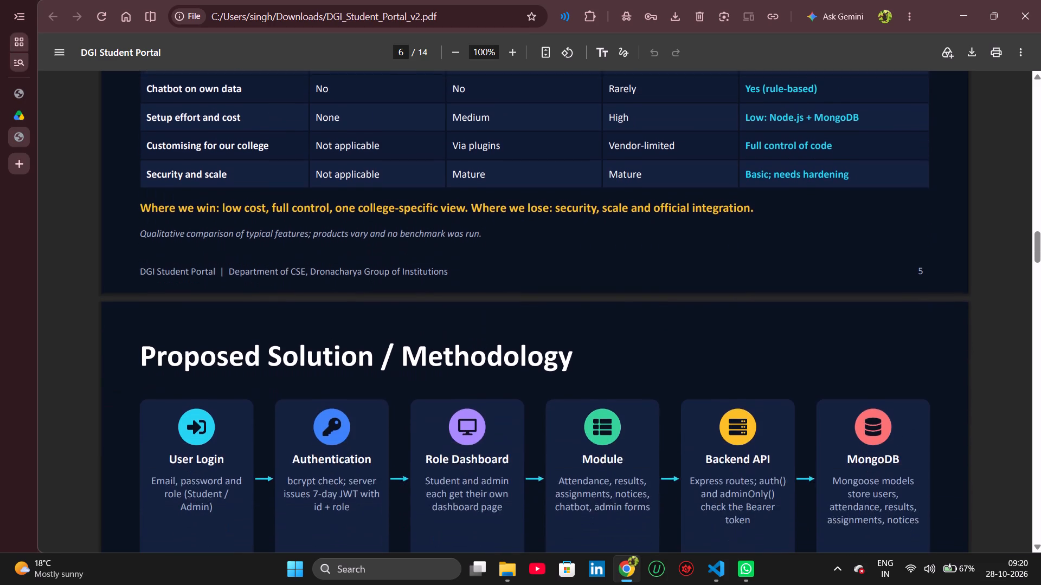
pyautogui.scroll(-2, 787, 335)
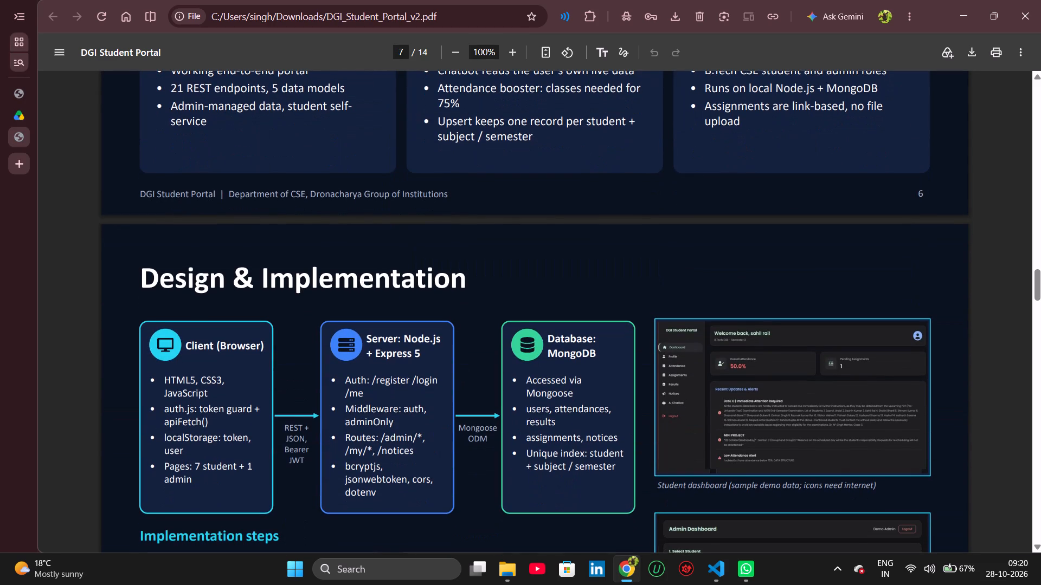
pyautogui.scroll(-2, 787, 335)
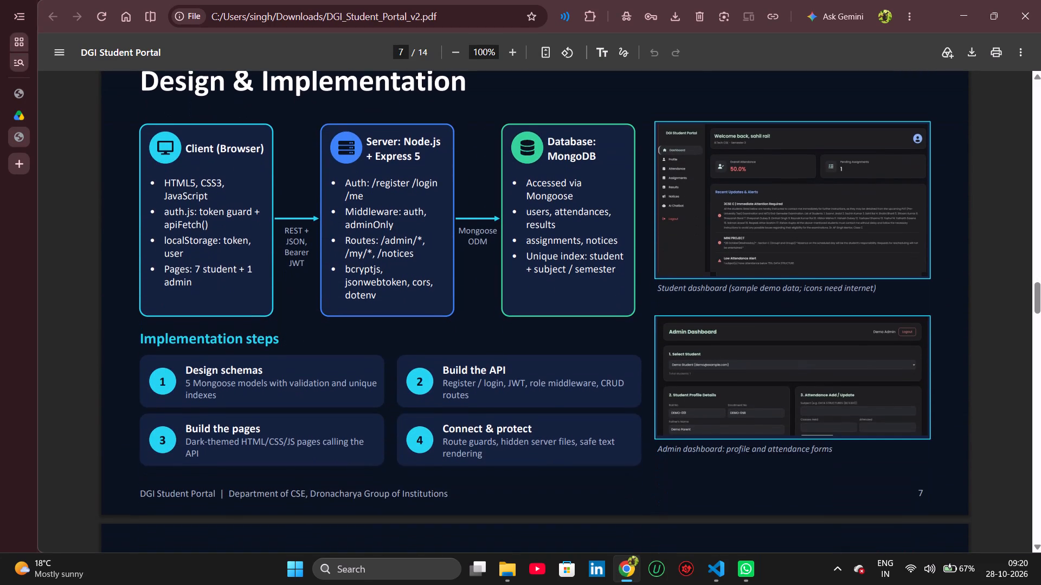
pyautogui.scroll(-3, 787, 335)
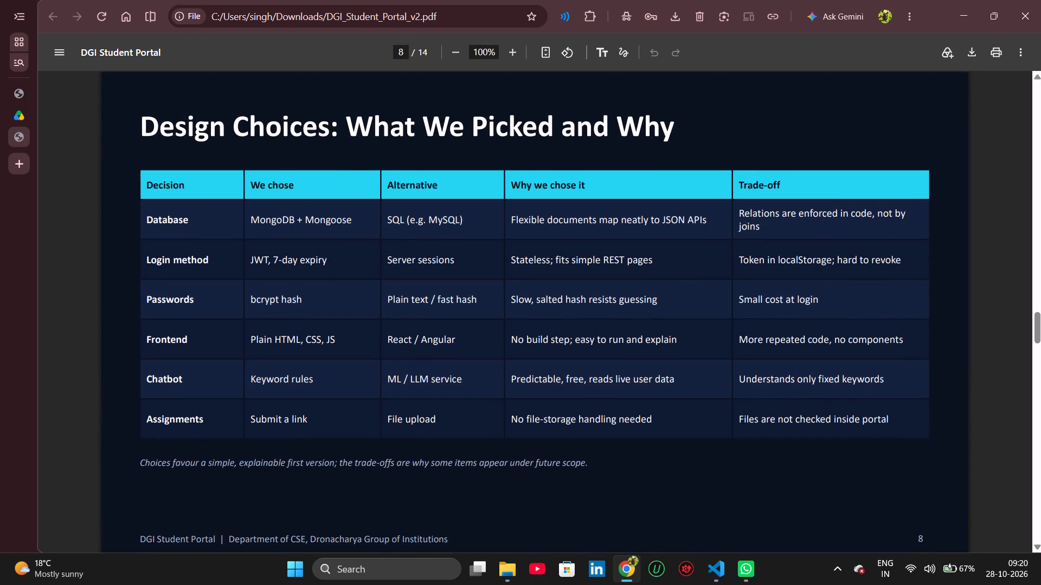
pyautogui.scroll(-4, 787, 335)
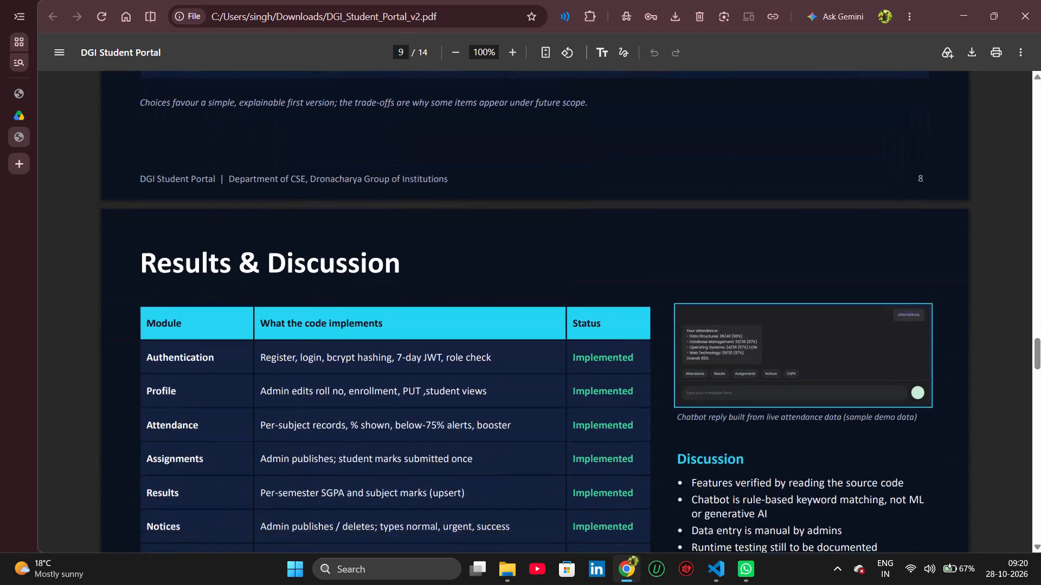
pyautogui.scroll(-2, 787, 335)
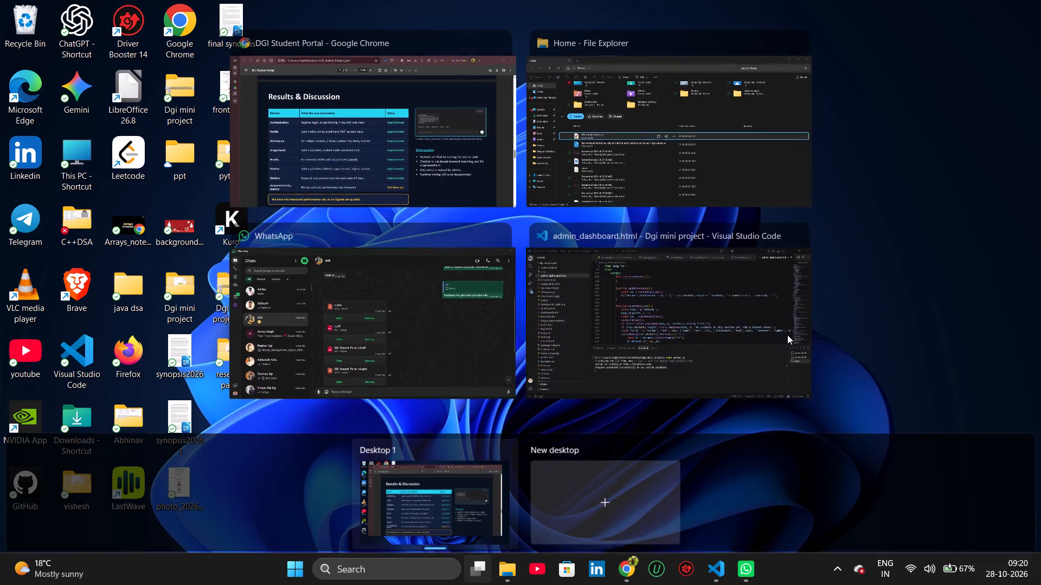
pyautogui.click(412, 162)
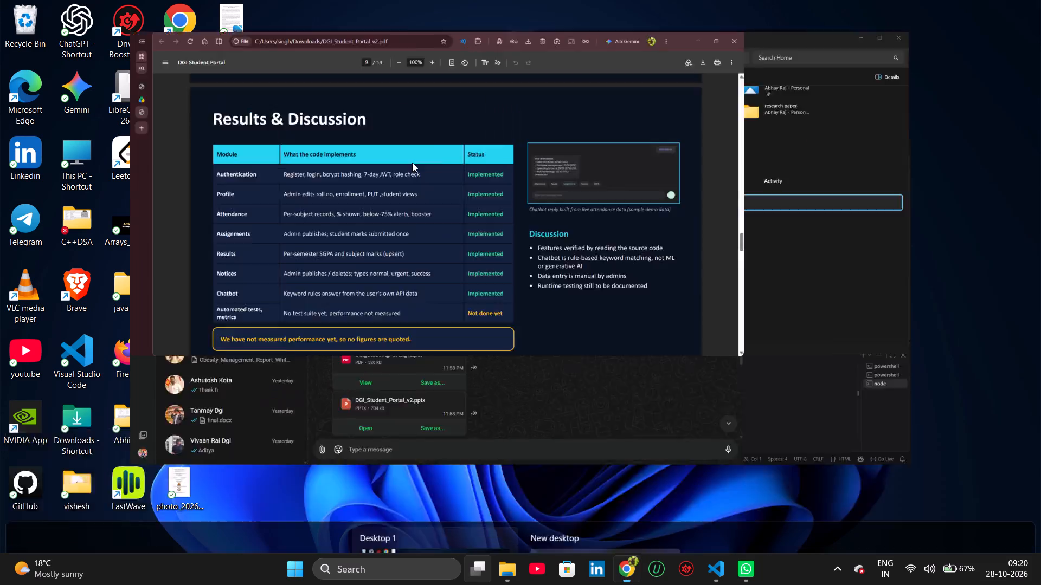
# View the remaining slides from Applications & Future Scope through the references to the closing Thank You slide.
pyautogui.scroll(-4, 448, 274)
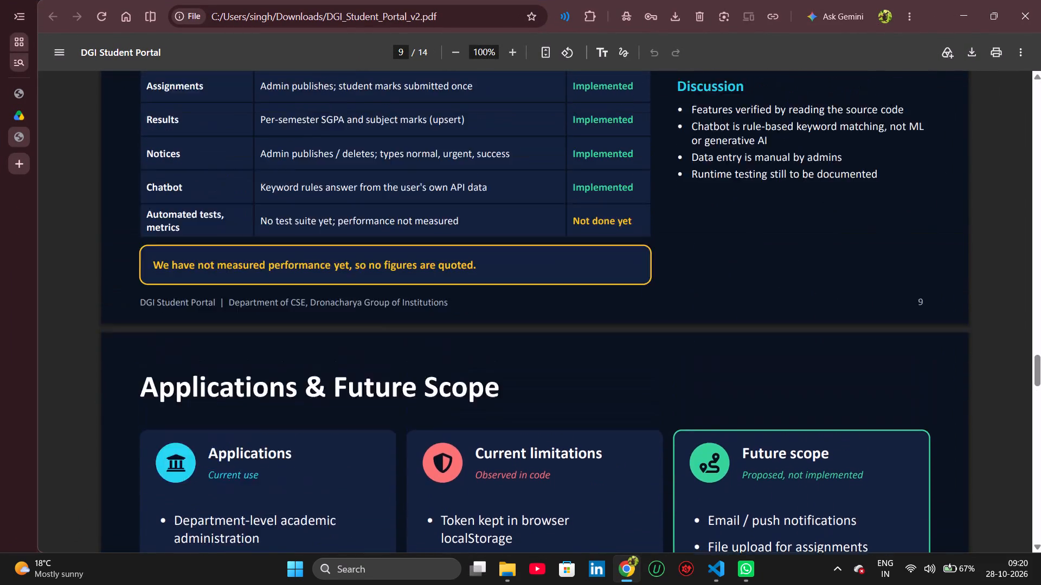
pyautogui.scroll(-3, 448, 274)
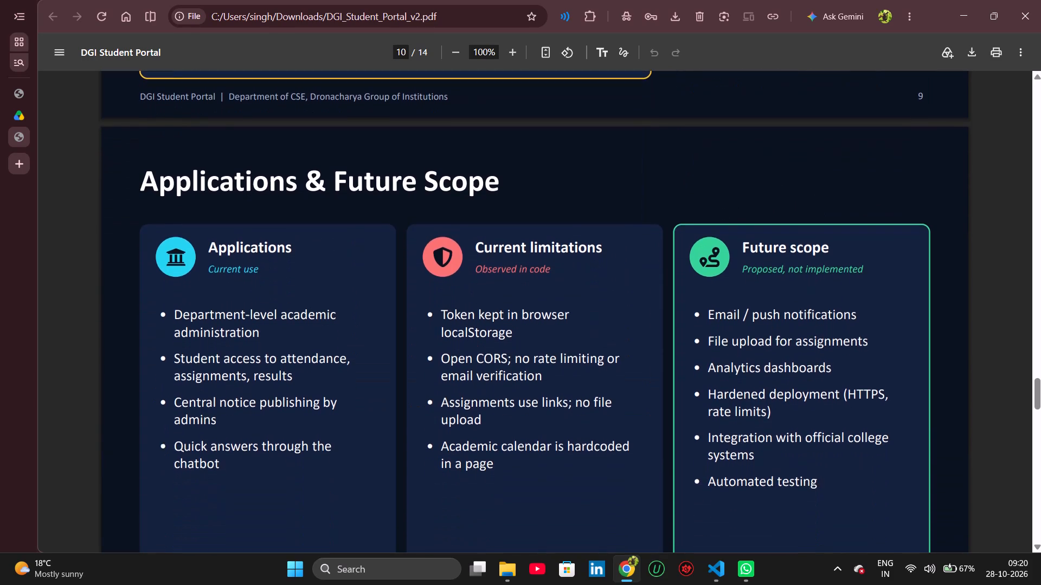
pyautogui.scroll(-3, 448, 274)
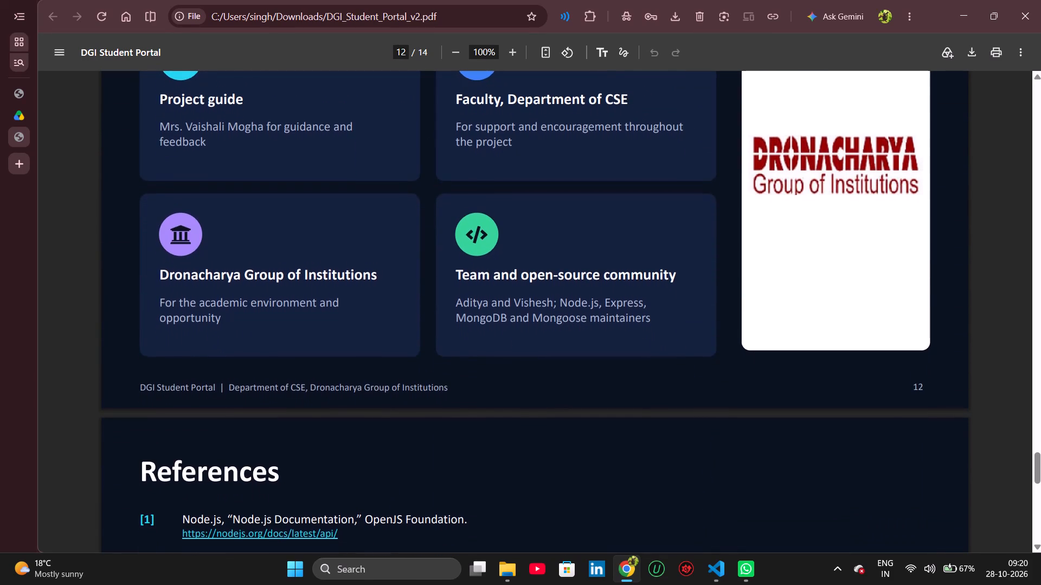
pyautogui.scroll(-3, 448, 274)
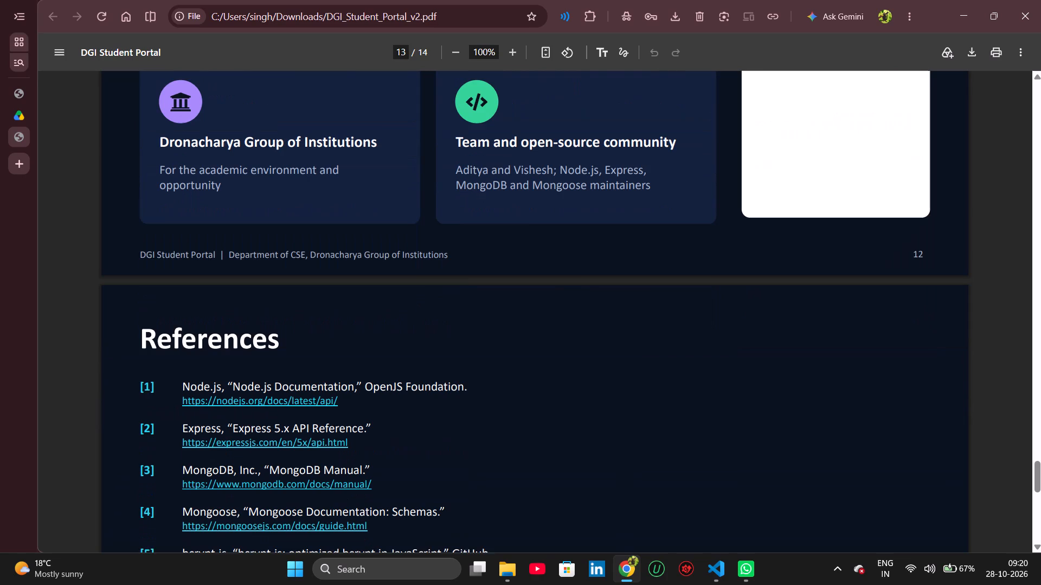
pyautogui.scroll(-5, 448, 274)
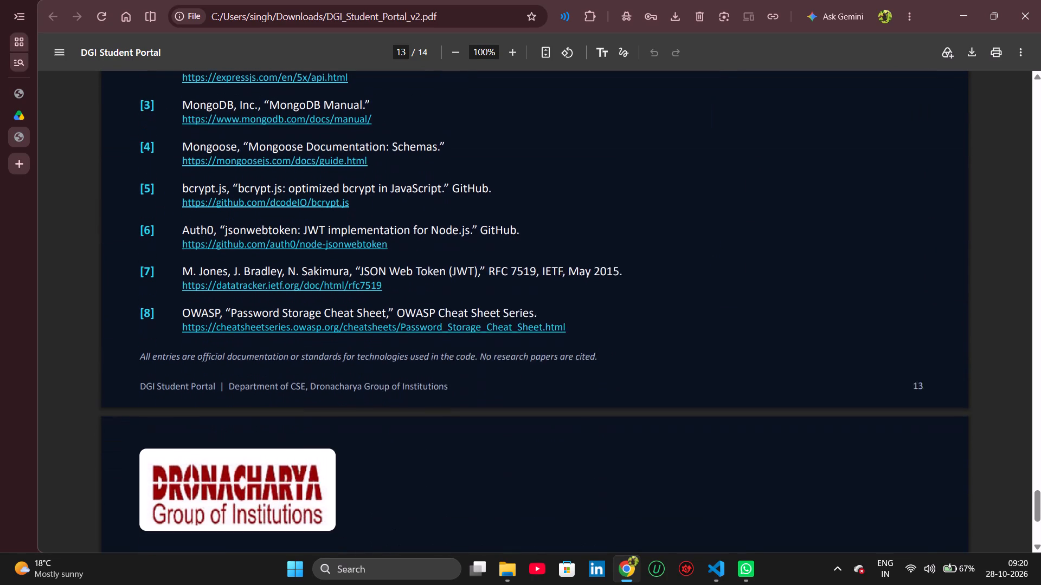
pyautogui.scroll(-5, 448, 274)
pyautogui.scroll(3, 448, 274)
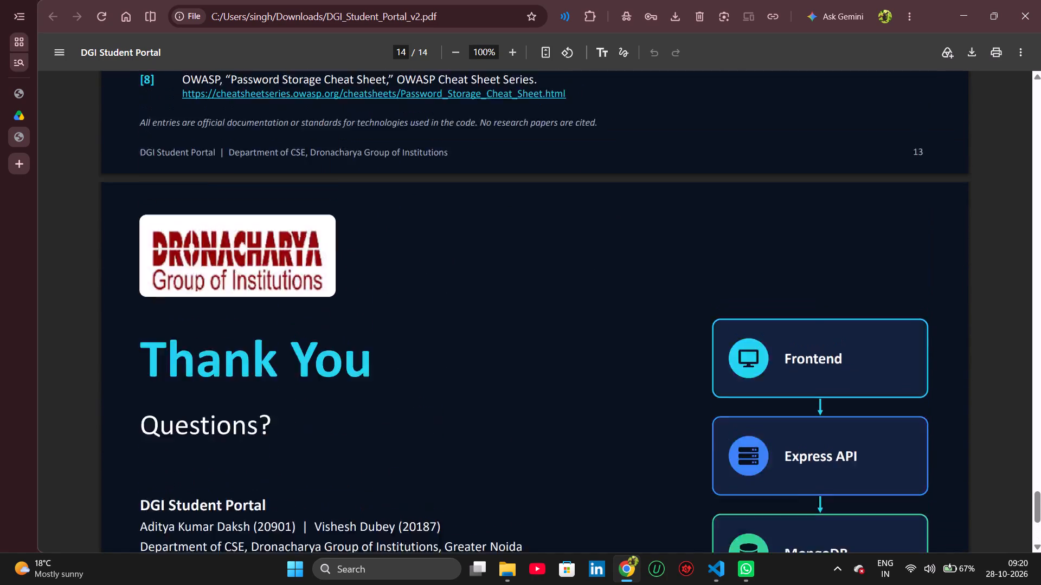
pyautogui.scroll(4, 448, 274)
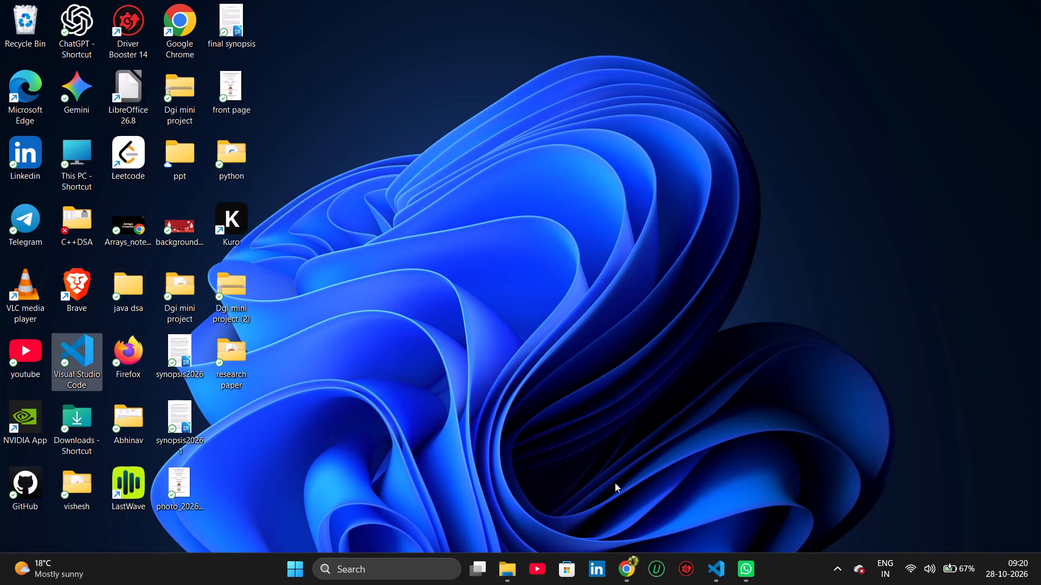
# Switch to the File Explorer Home window with the recent files.
pyautogui.click(512, 573)
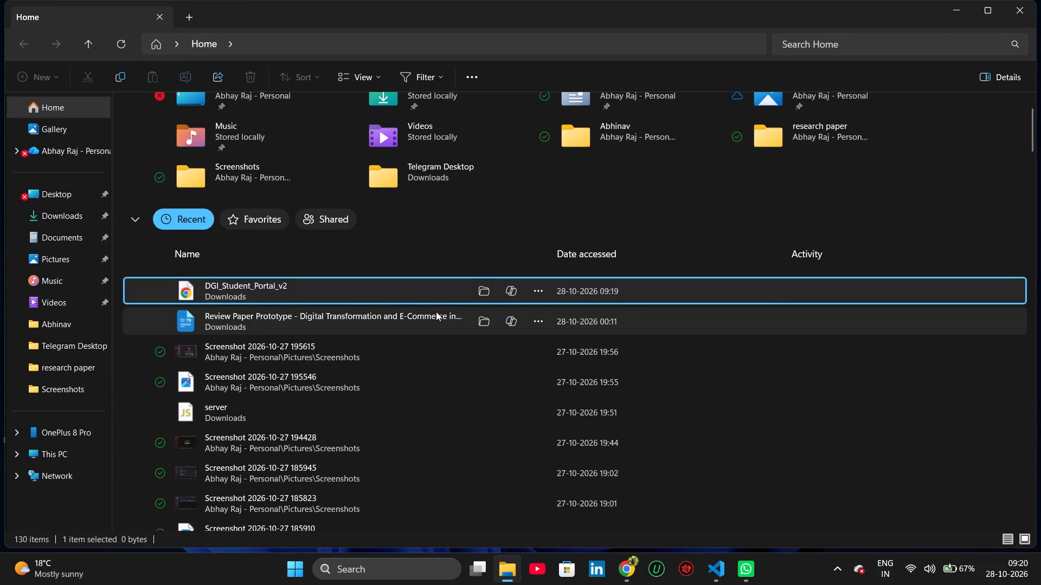
pyautogui.doubleClick(417, 322)
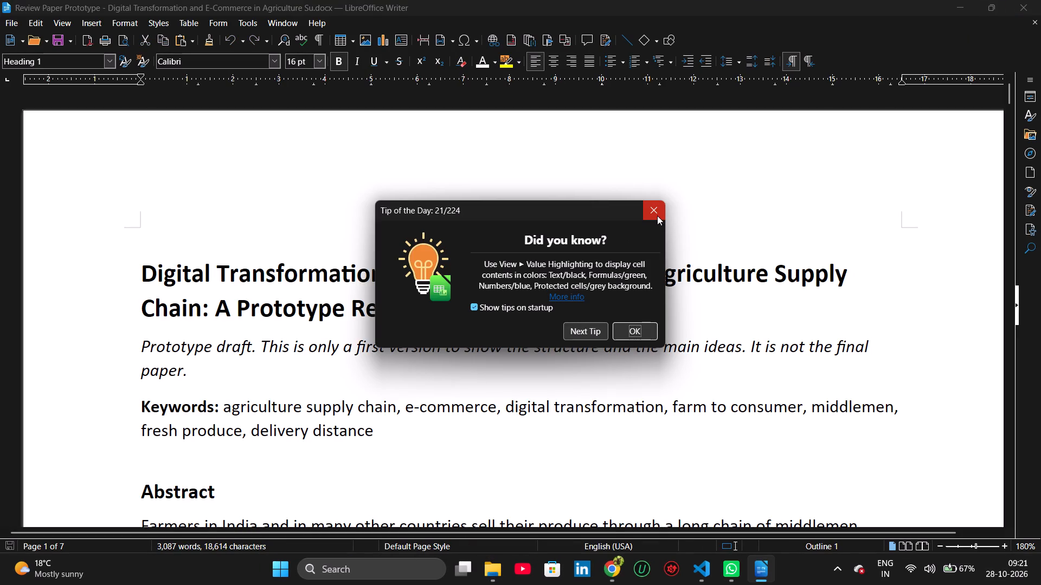
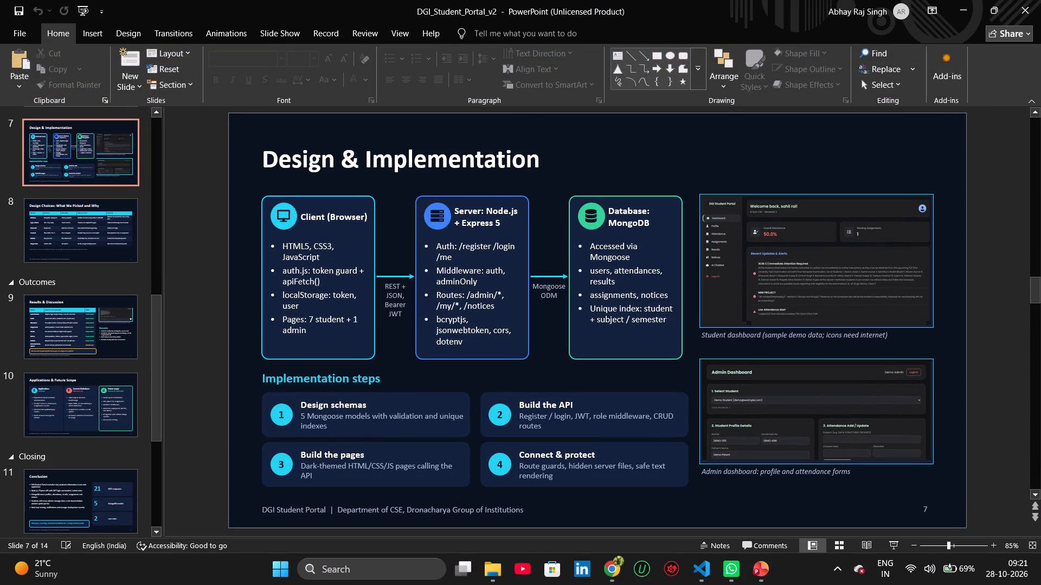
# Go back to the DGI Student Portal title slide and move on to the Introduction slide.
pyautogui.scroll(4, 454, 330)
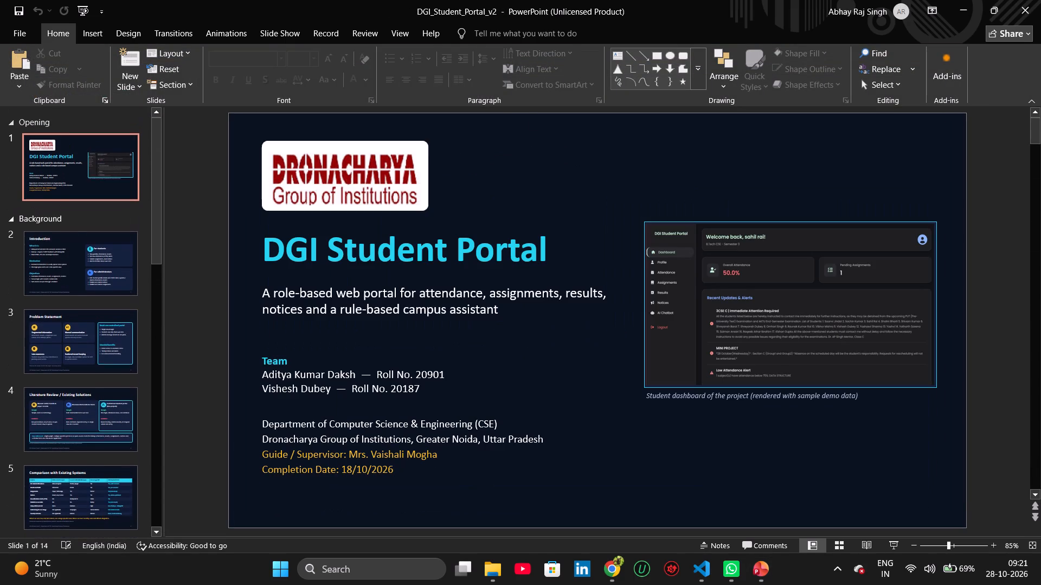
pyautogui.scroll(1, 454, 330)
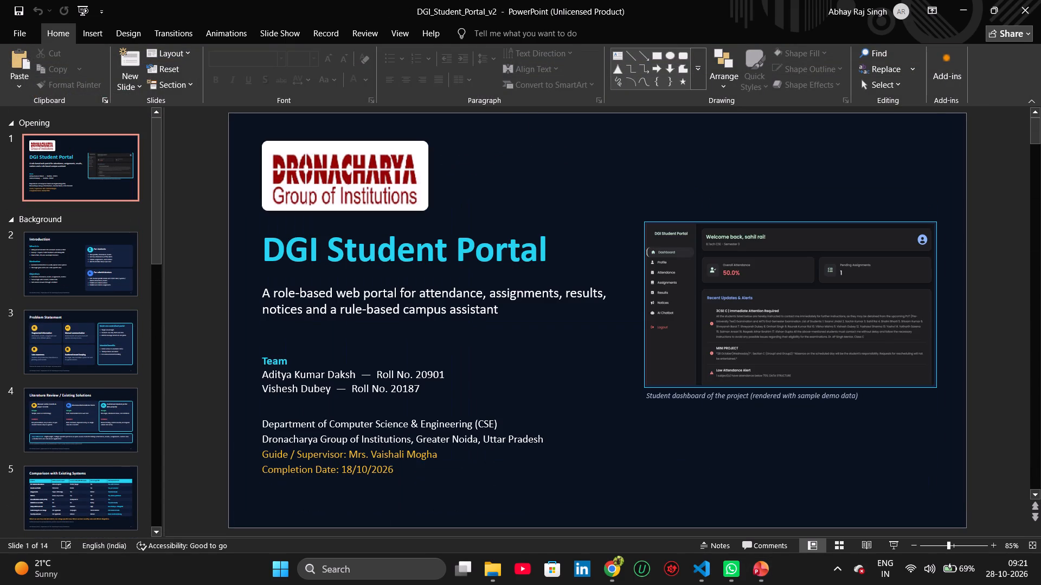
pyautogui.click(474, 380)
pyautogui.click(108, 272)
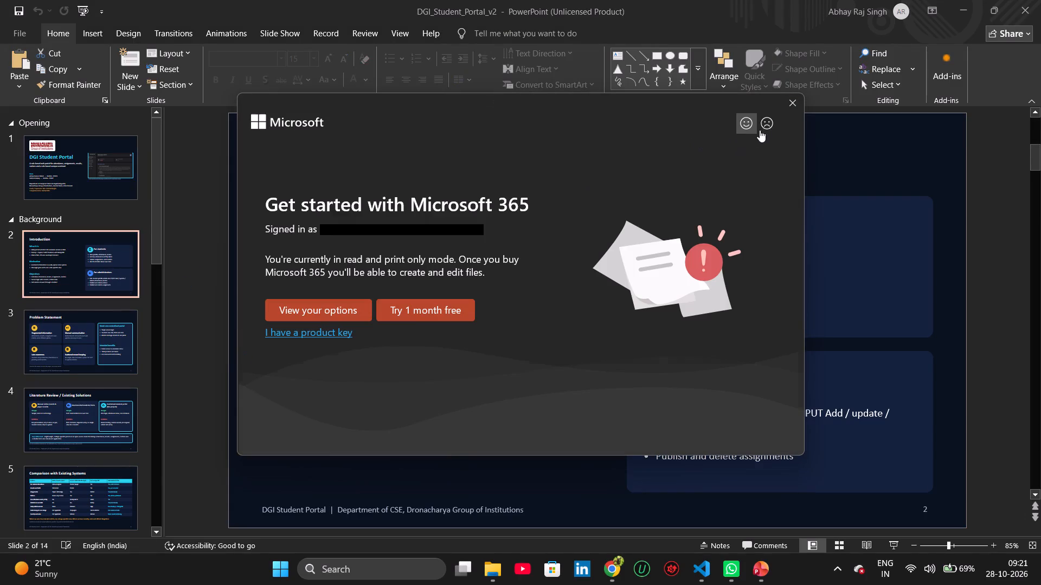
# Dismiss the Microsoft 365 sign-up and free-trial prompts, and advance the deck to the Comparison with Existing Systems slide.
pyautogui.click(786, 103)
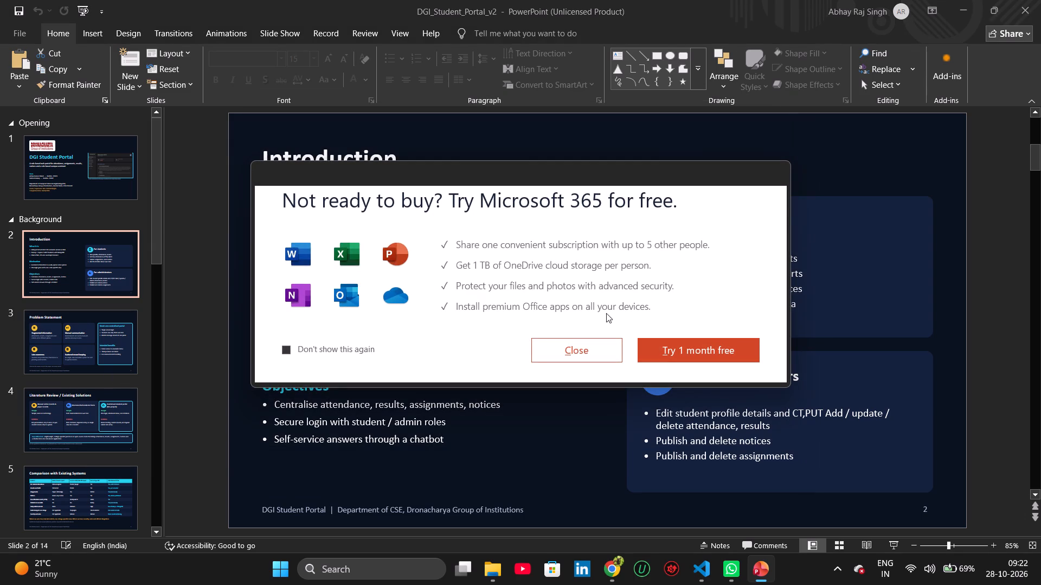
pyautogui.click(584, 353)
pyautogui.scroll(-1, 520, 370)
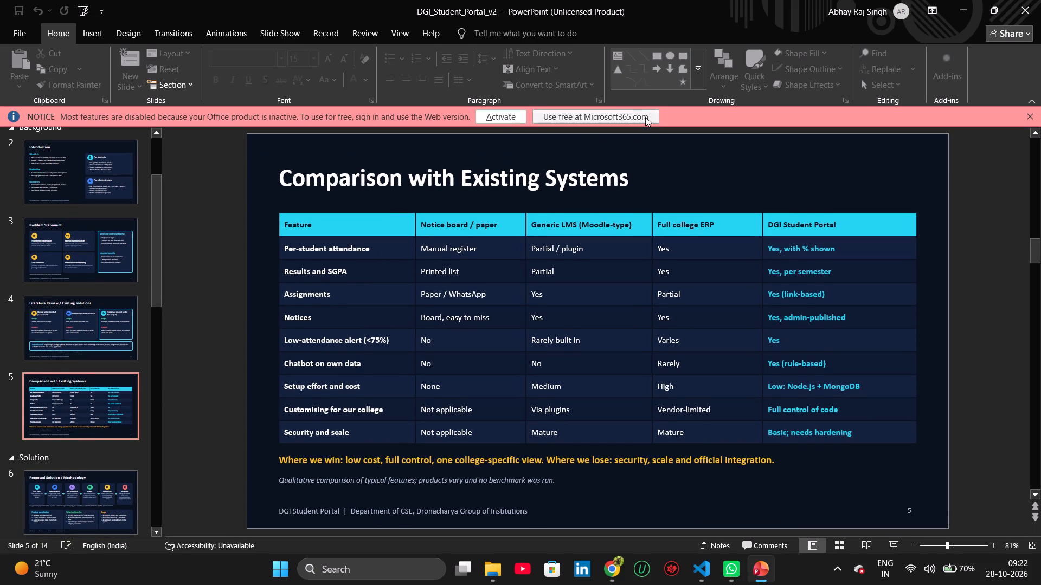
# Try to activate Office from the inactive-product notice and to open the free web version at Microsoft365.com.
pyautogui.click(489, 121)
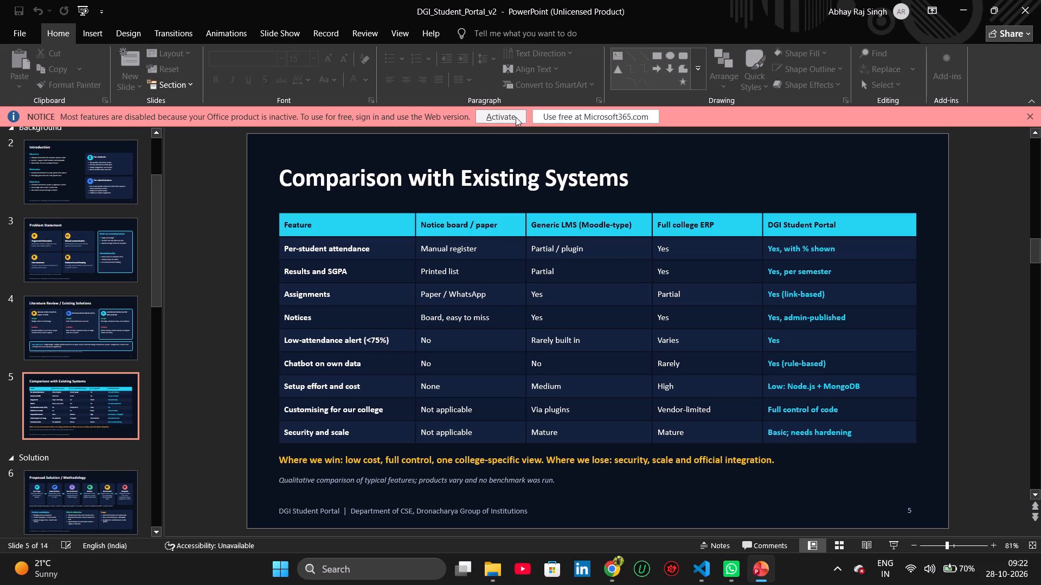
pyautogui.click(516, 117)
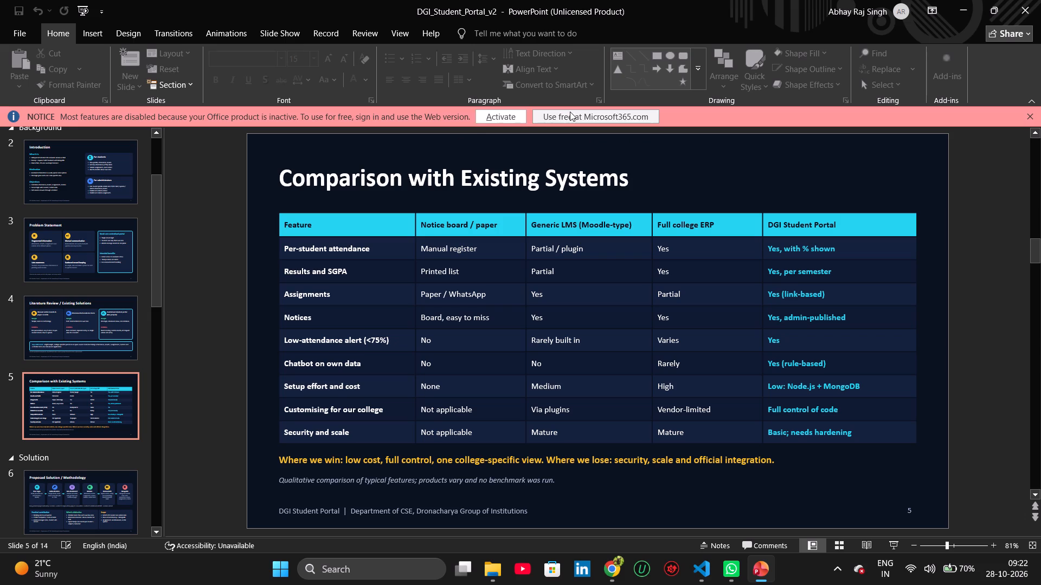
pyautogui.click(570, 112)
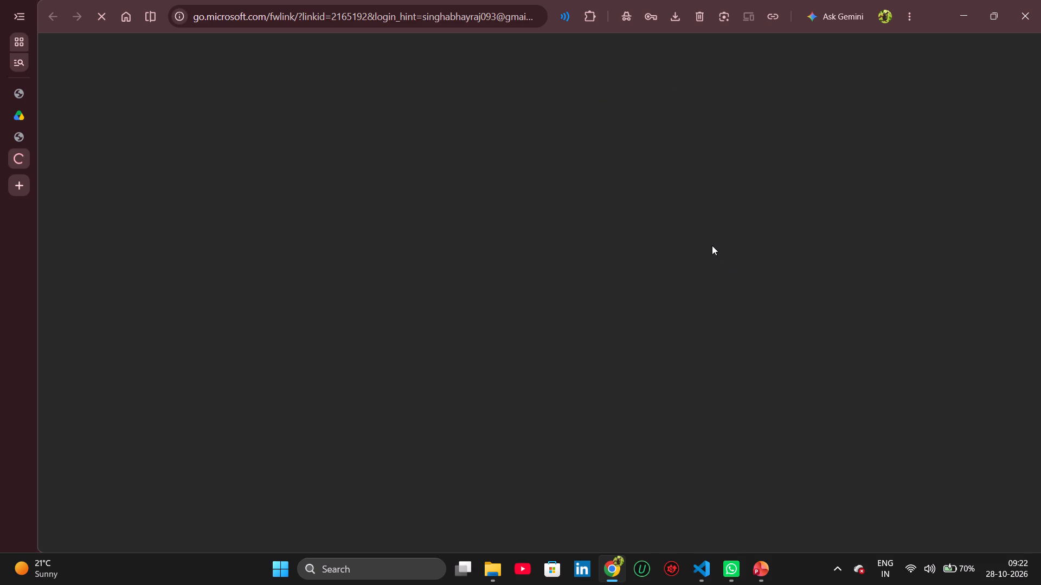
# Switch to the DGI Student Portal PDF in the browser and review it from the closing slides back to Results & Discussion.
pyautogui.hscroll(-2, 697, 229)
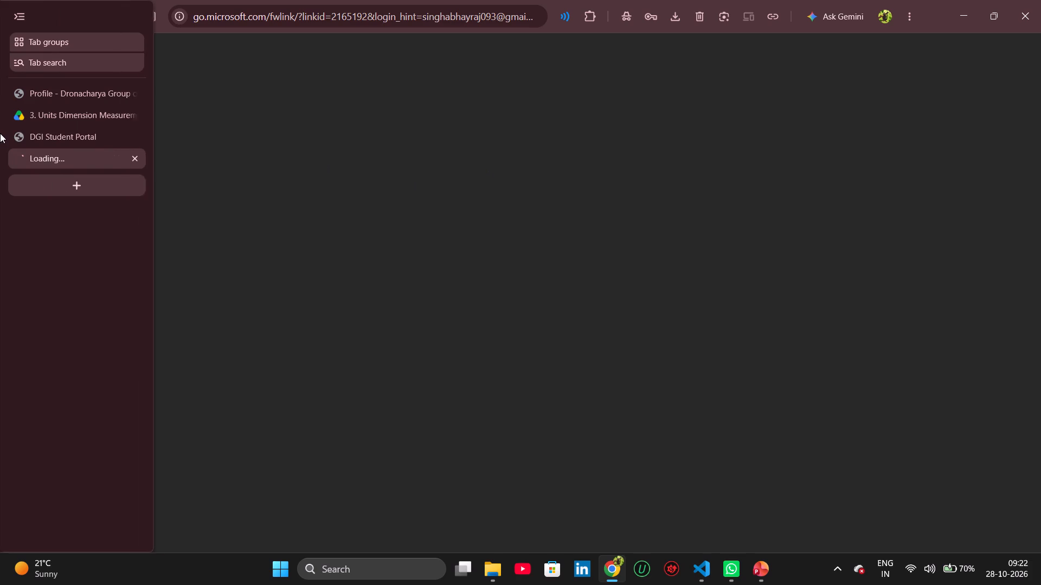
pyautogui.click(34, 141)
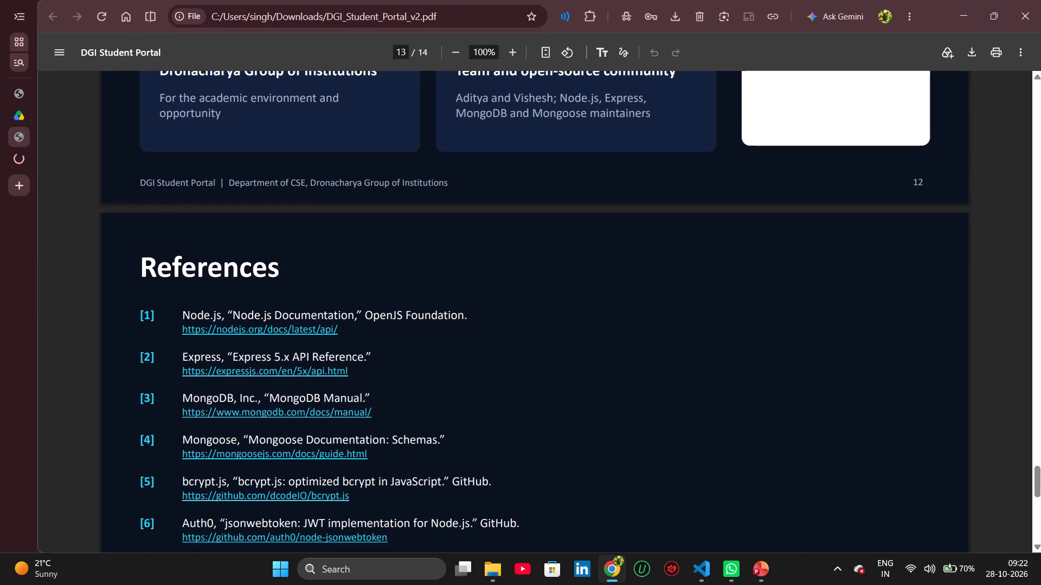
pyautogui.scroll(5, 393, 314)
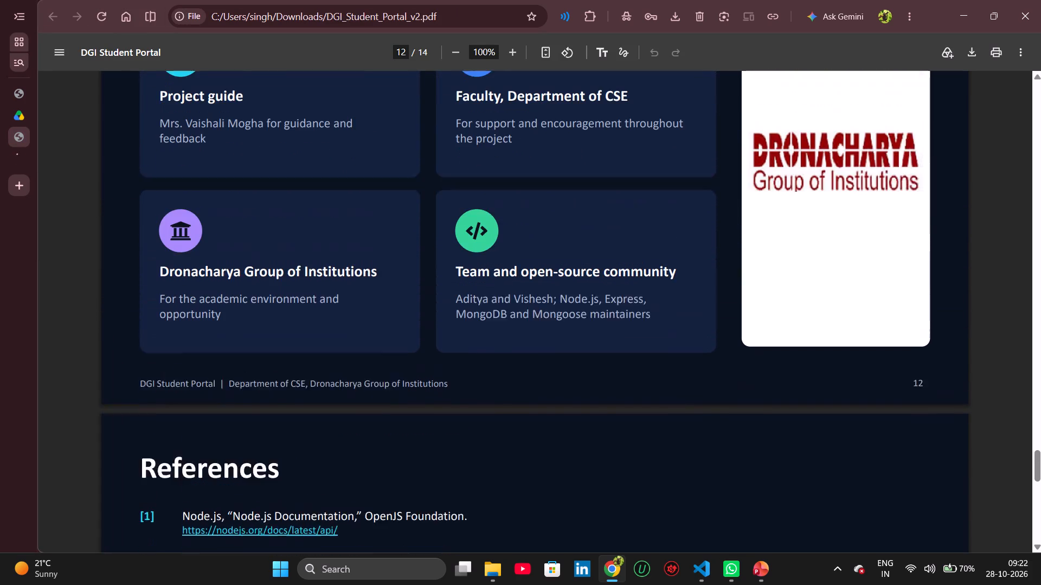
pyautogui.scroll(6, 393, 314)
pyautogui.scroll(-1, 393, 314)
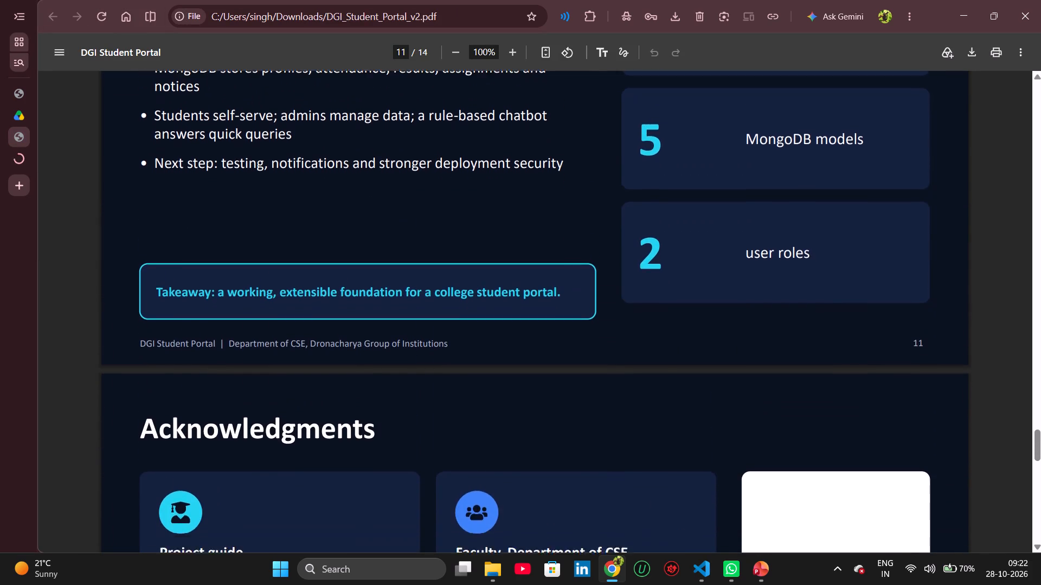
pyautogui.scroll(-9, 393, 314)
pyautogui.scroll(5, 393, 314)
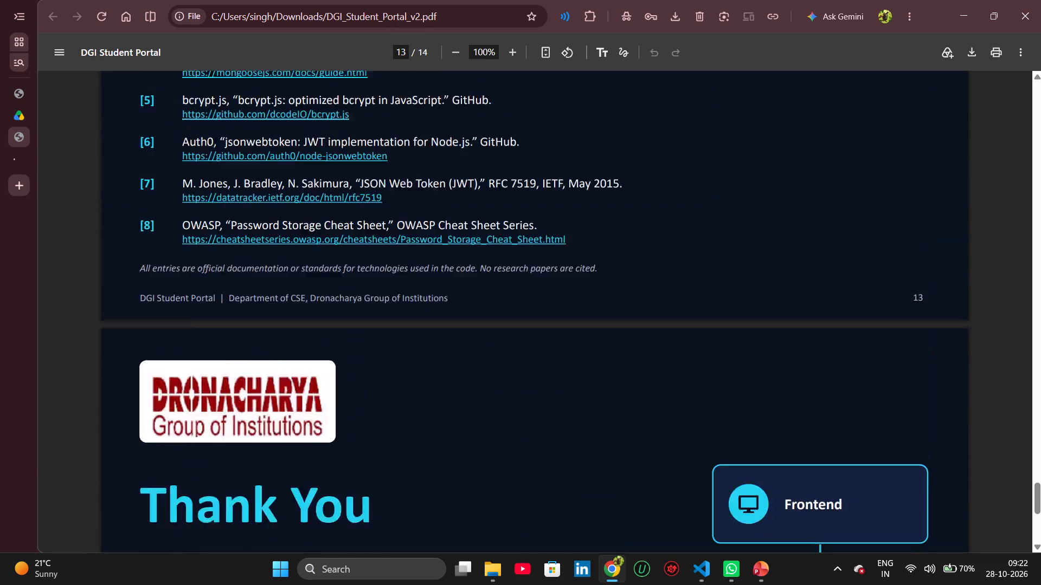
pyautogui.scroll(5, 393, 314)
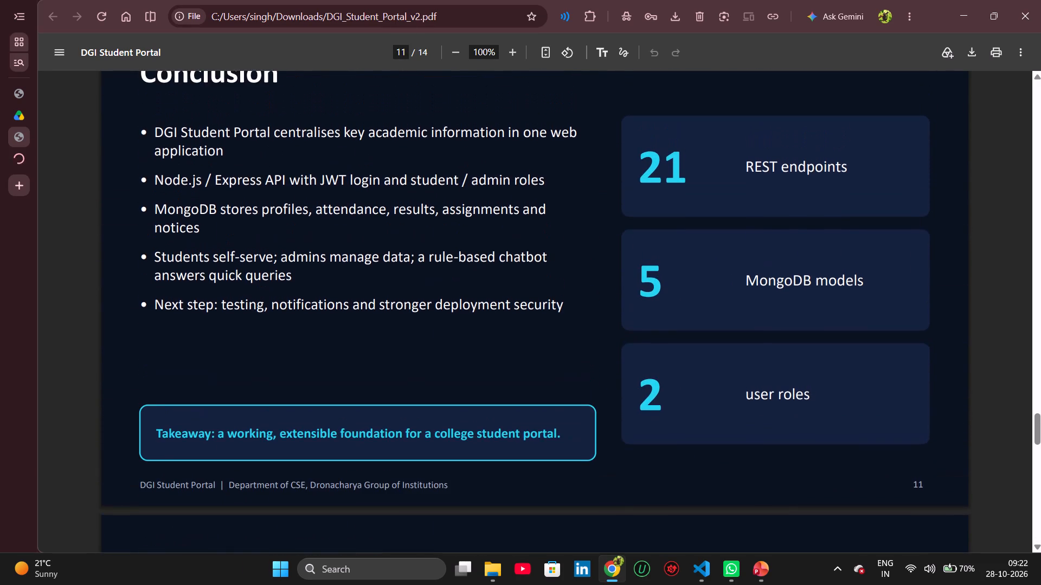
pyautogui.scroll(3, 393, 314)
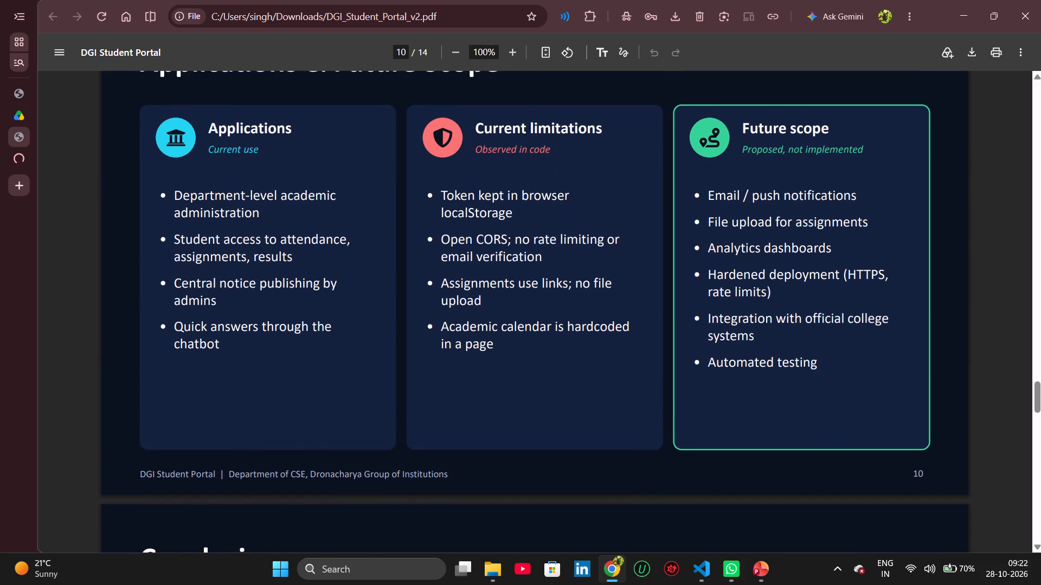
pyautogui.scroll(5, 474, 272)
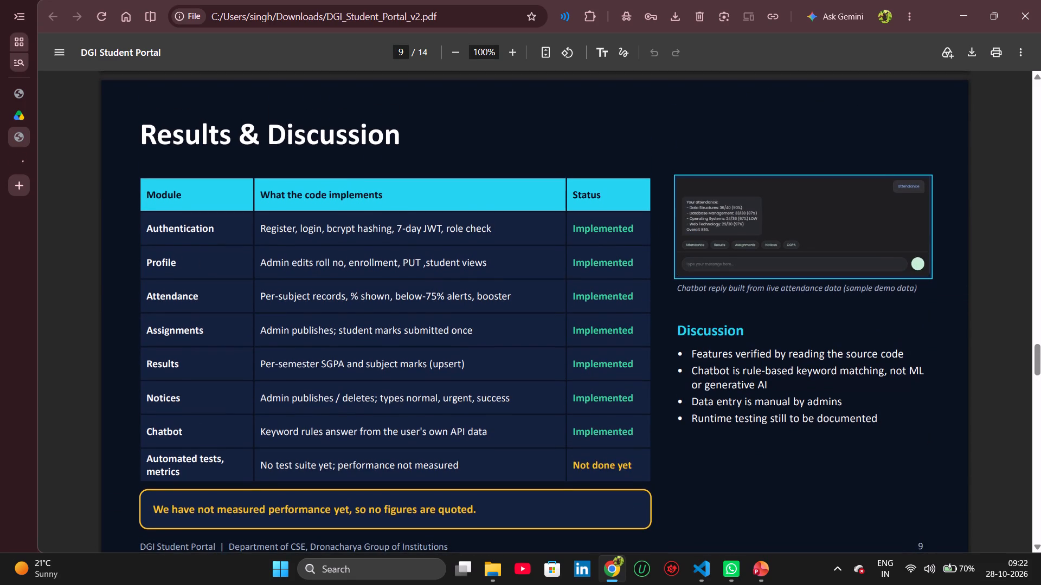
pyautogui.scroll(1, 474, 272)
pyautogui.hscroll(1, 474, 272)
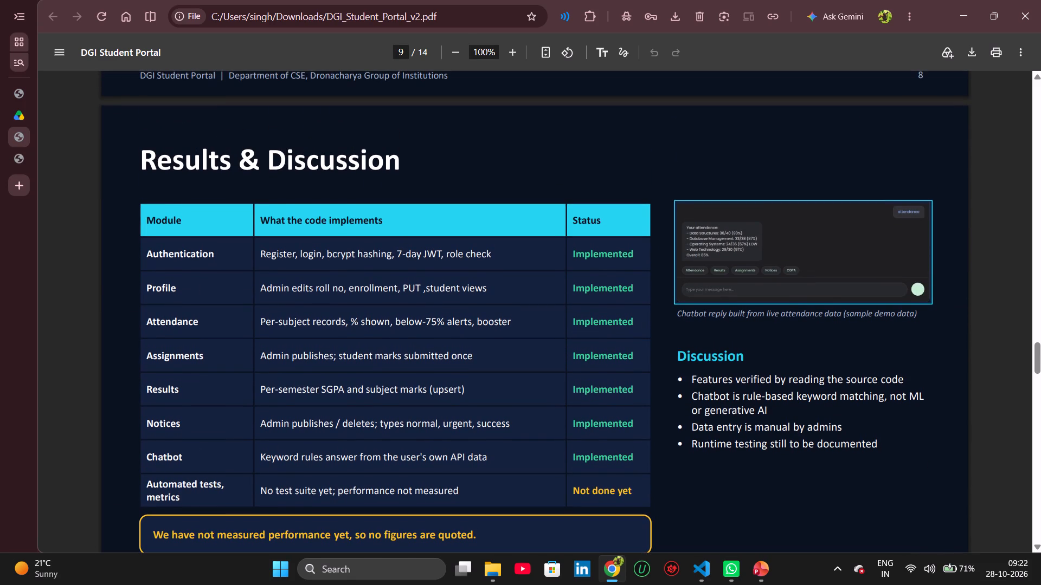
pyautogui.hscroll(1, 474, 272)
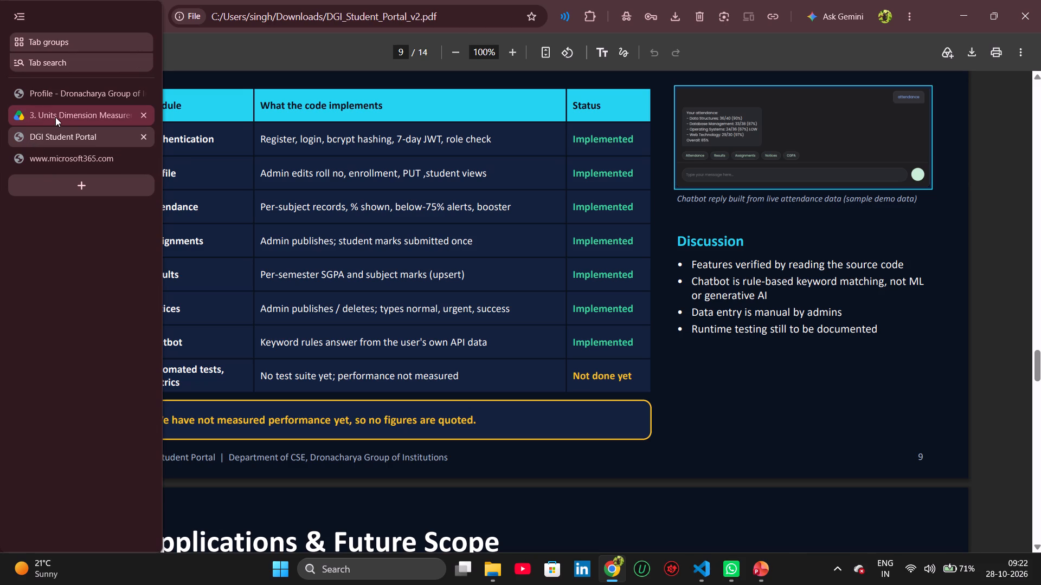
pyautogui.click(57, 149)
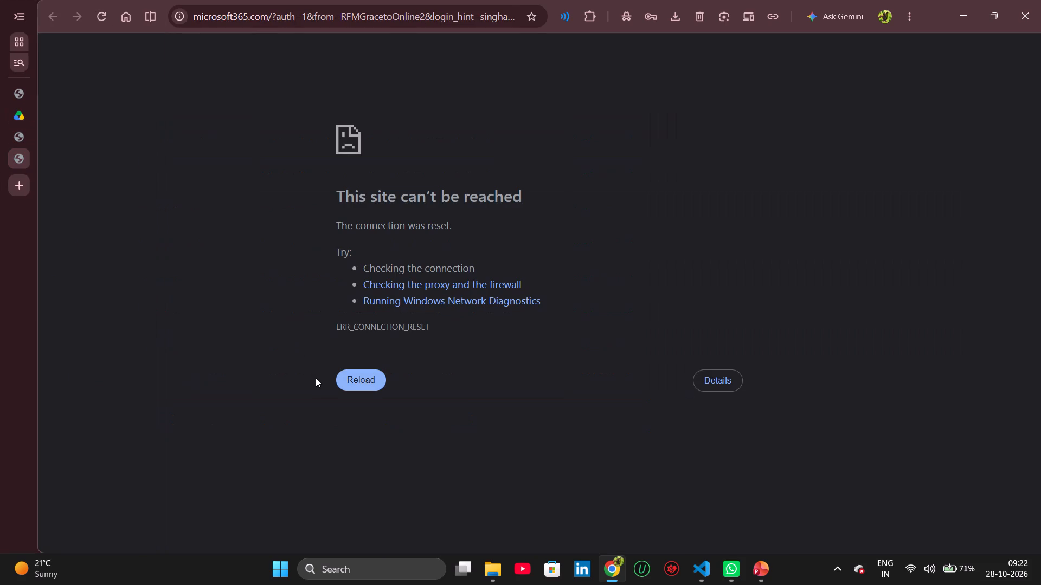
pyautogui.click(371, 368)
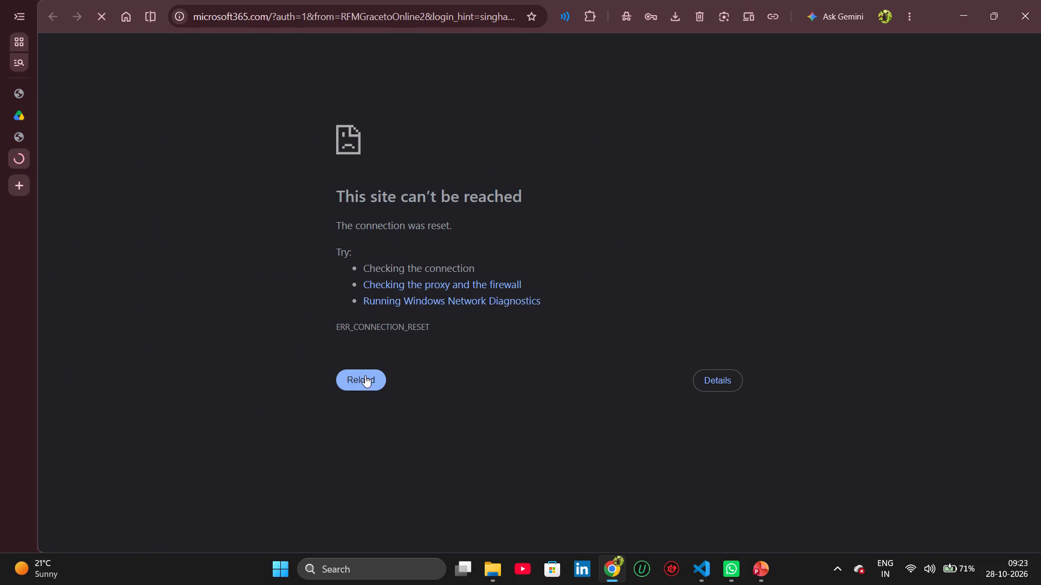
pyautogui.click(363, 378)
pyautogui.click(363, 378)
# Switch back to the DGI_Student_Portal_v2 presentation in PowerPoint and dismiss the Get started with Microsoft 365 prompt.
pyautogui.click(771, 566)
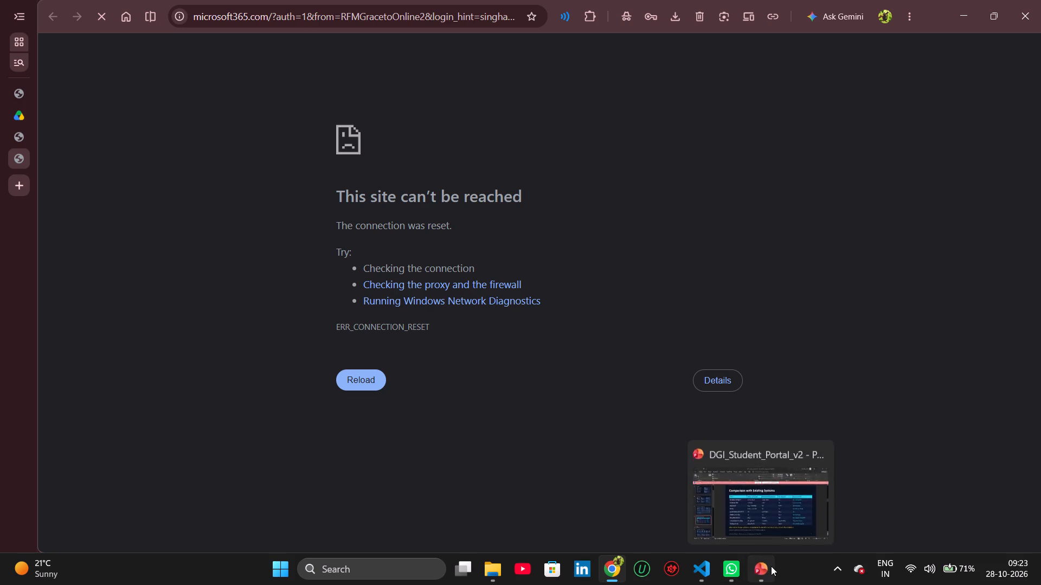
pyautogui.click(771, 566)
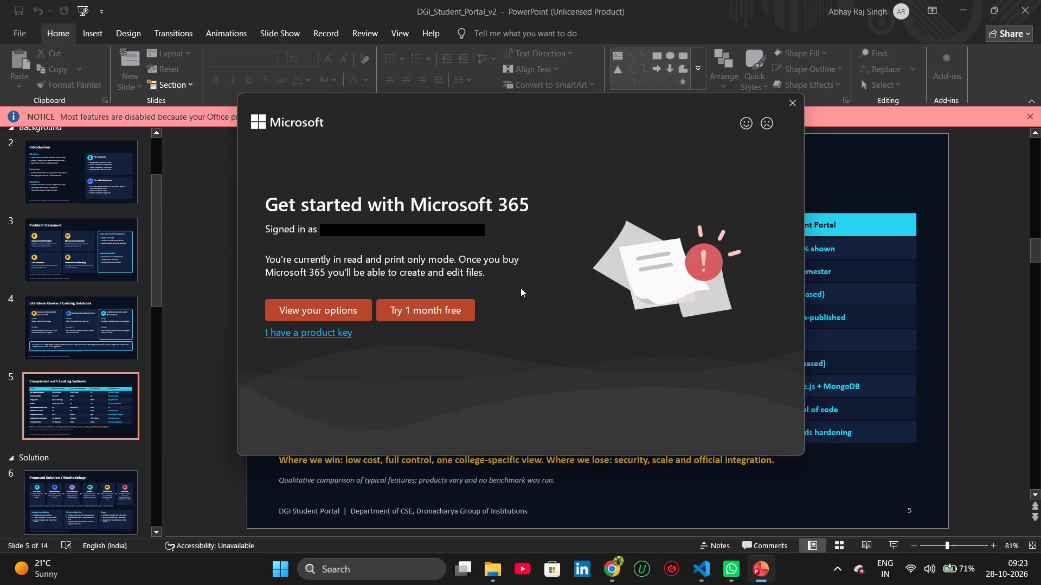
pyautogui.click(792, 100)
# Look through the slides from Design Choices to the closing Thank You slide and back to Proposed Solution / Methodology.
pyautogui.scroll(-1, 628, 253)
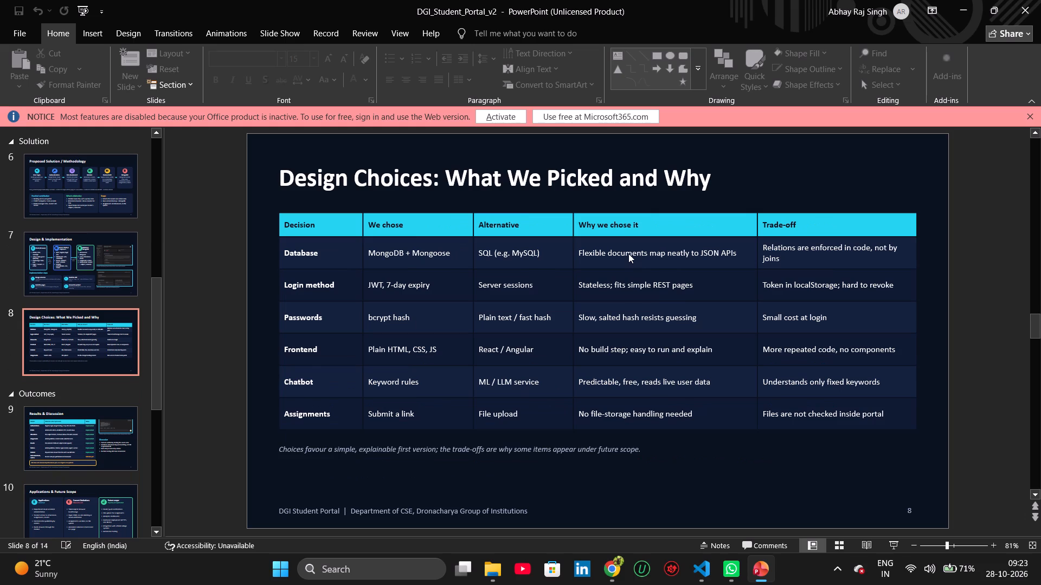
pyautogui.scroll(-4, 628, 253)
pyautogui.scroll(1, 628, 253)
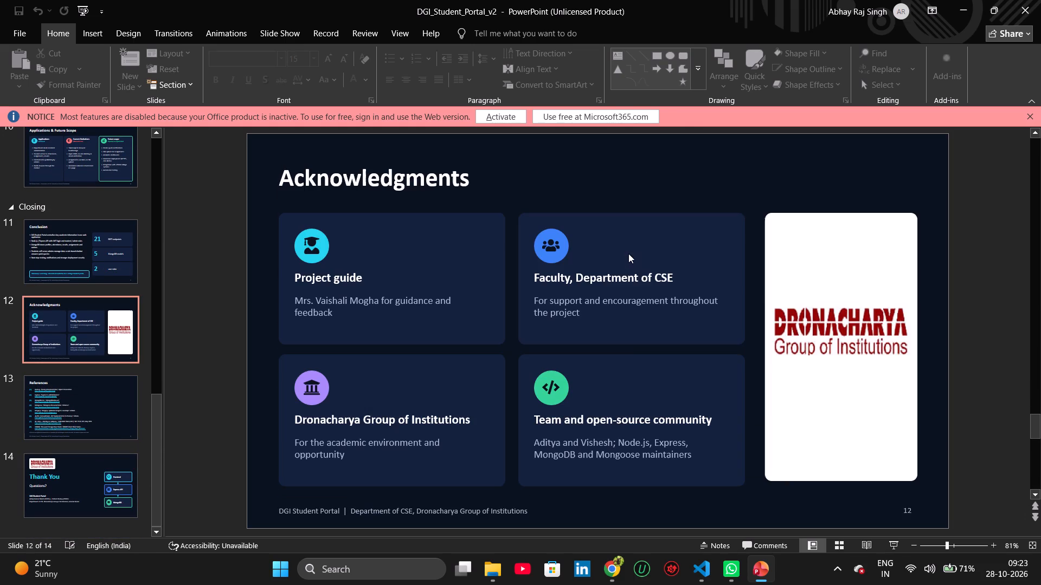
pyautogui.scroll(-2, 628, 253)
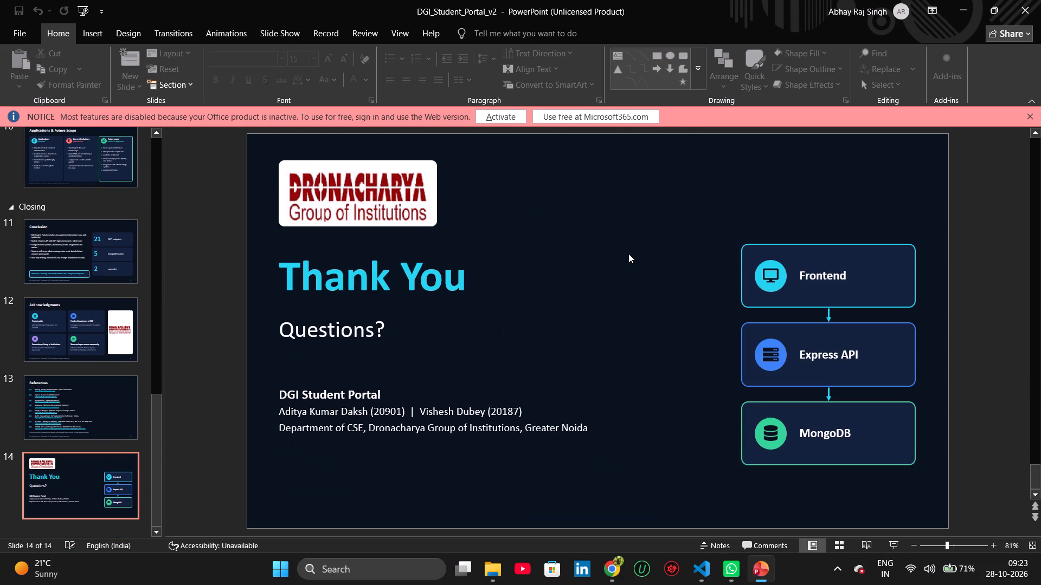
pyautogui.scroll(1, 628, 253)
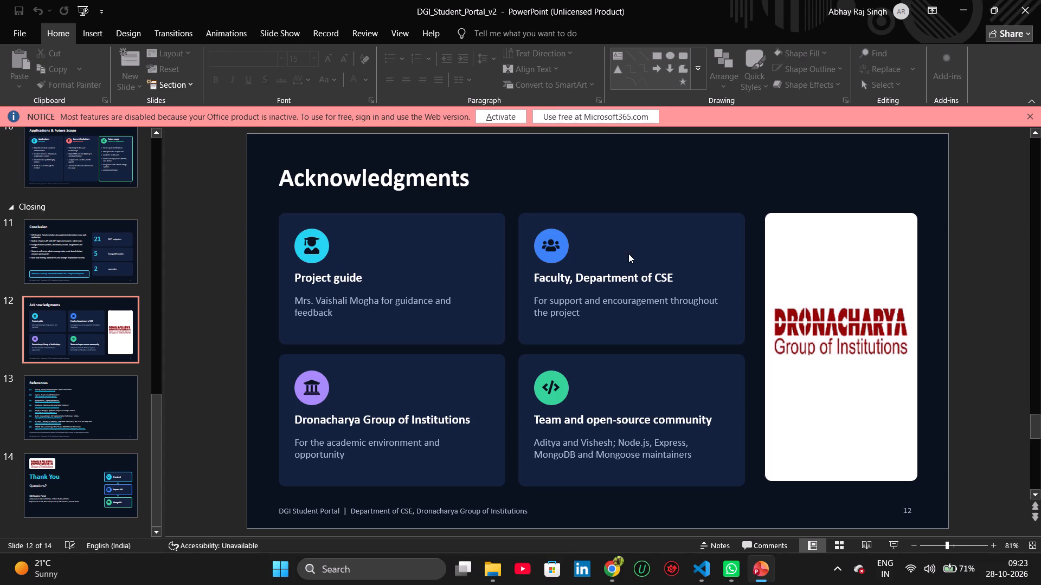
pyautogui.scroll(5, 628, 253)
pyautogui.scroll(3, 117, 354)
pyautogui.scroll(-4, 117, 354)
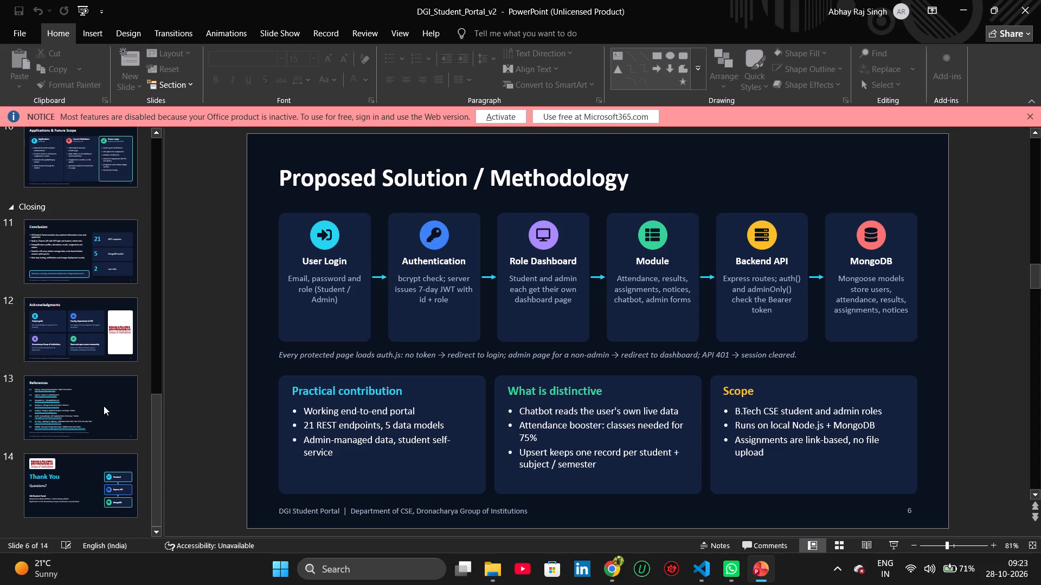
# View the References slide and the Conclusion slide.
pyautogui.click(104, 406)
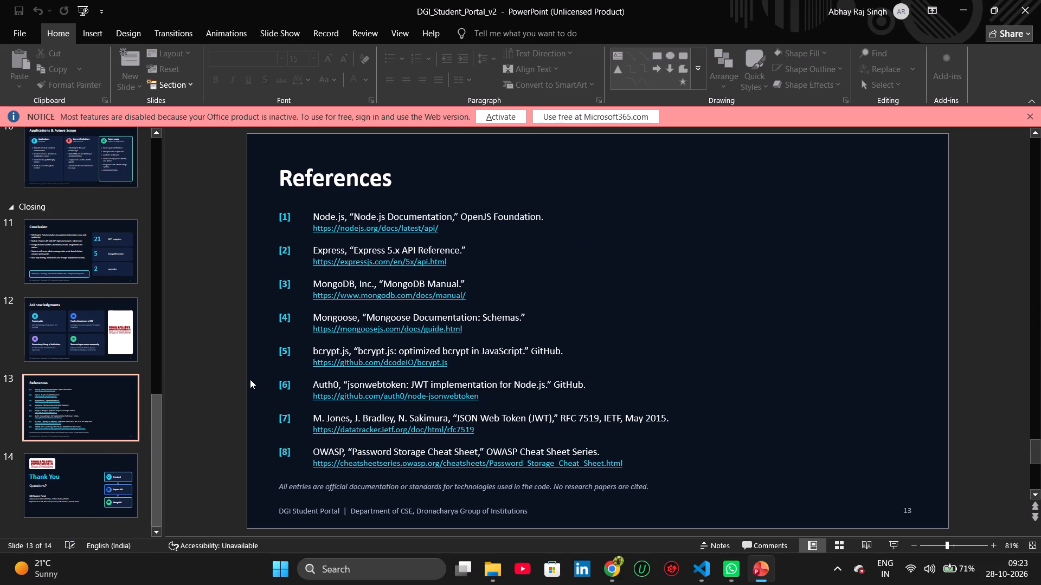
pyautogui.click(102, 257)
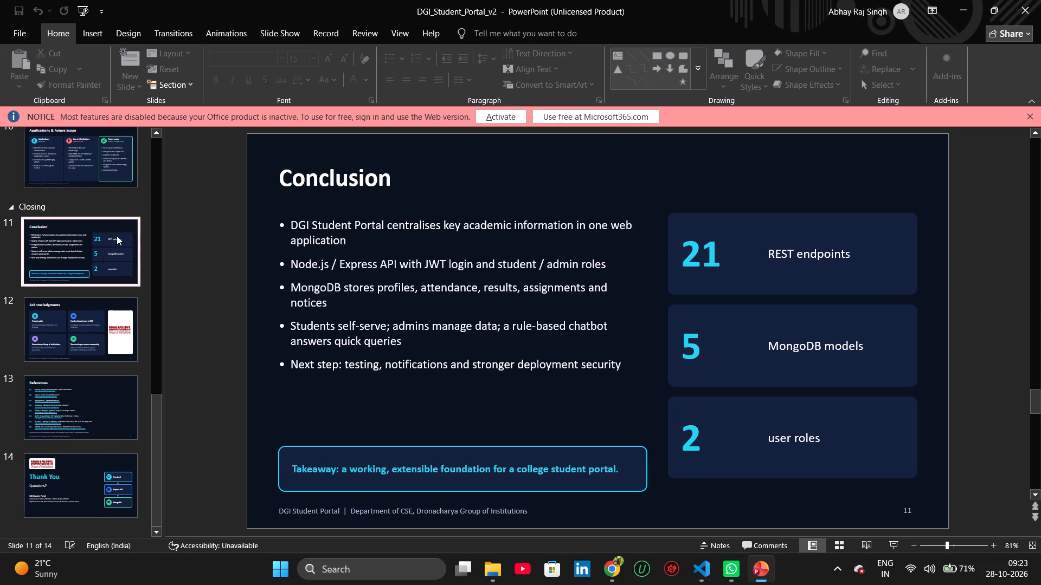
# Go back to the start of the slide thumbnails and open the Comparison with Existing Systems slide.
pyautogui.scroll(1, 125, 214)
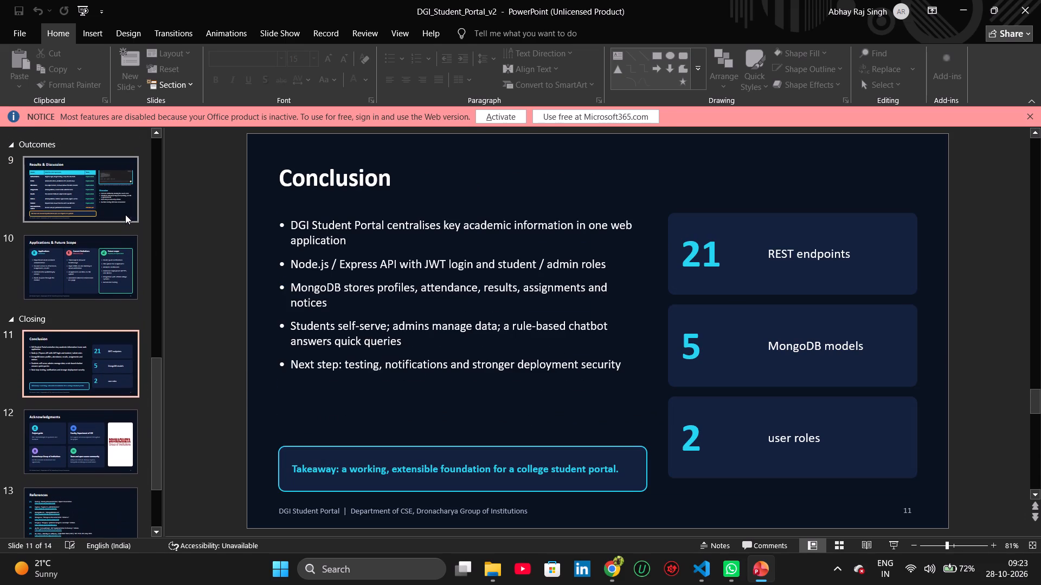
pyautogui.scroll(2, 125, 214)
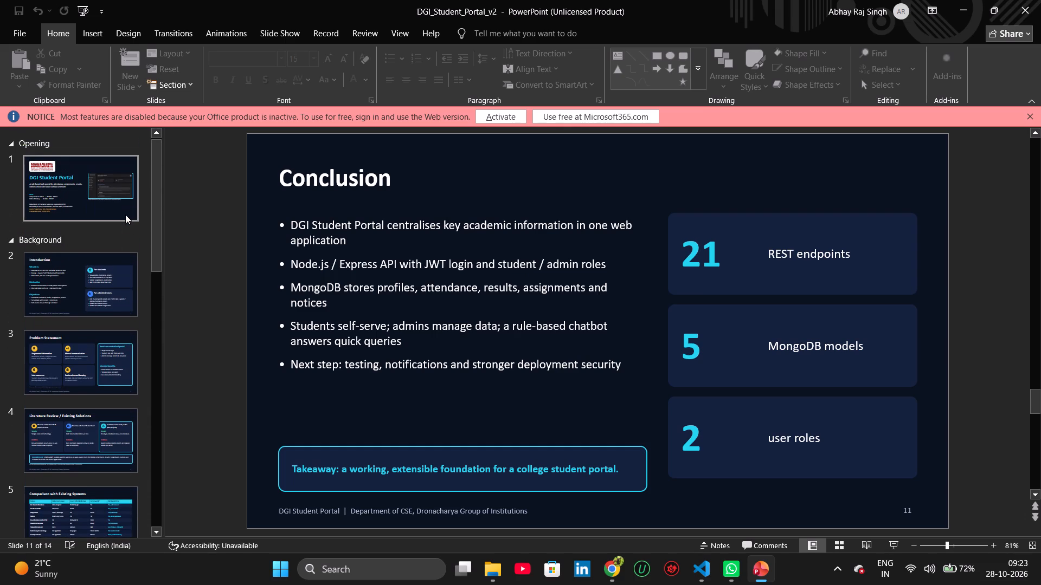
pyautogui.scroll(1, 125, 214)
pyautogui.click(46, 492)
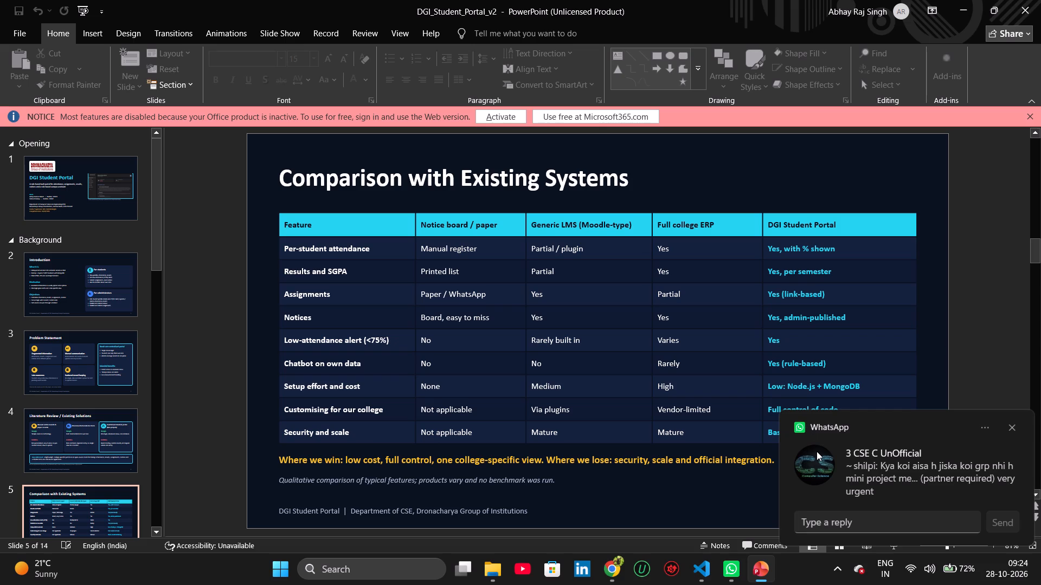
# Dismiss the WhatsApp message notification covering the Comparison with Existing Systems slide.
pyautogui.click(1013, 426)
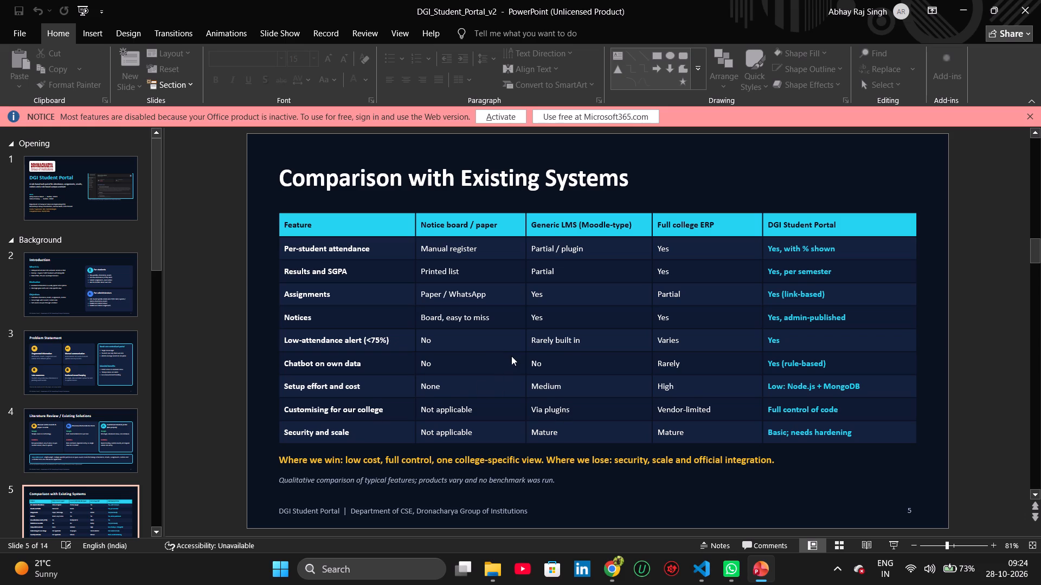
# Move ahead to the Design Choices slide and go back to view the Design & Implementation slide.
pyautogui.scroll(-1, 511, 356)
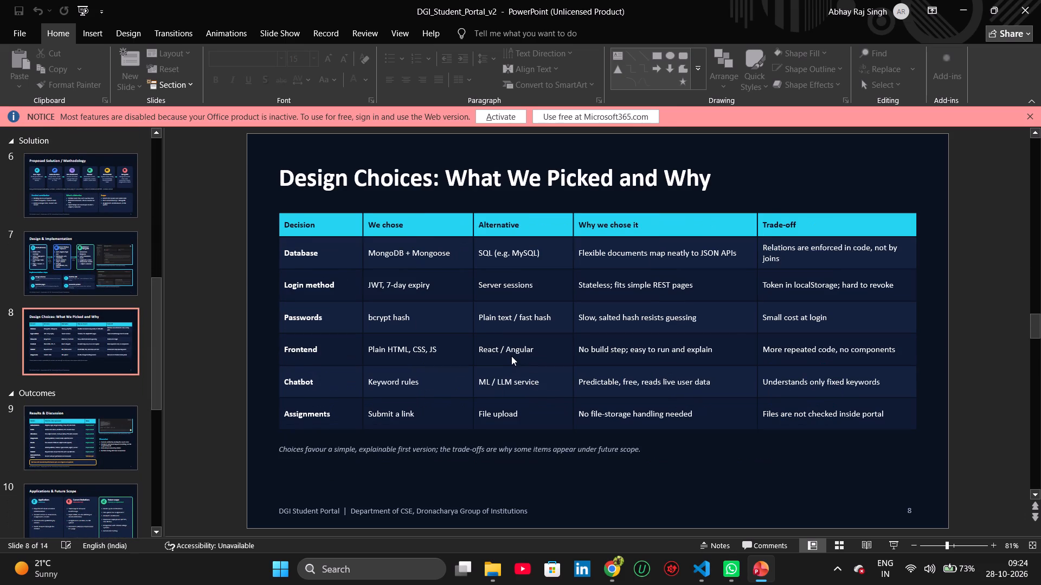
pyautogui.scroll(1, 511, 356)
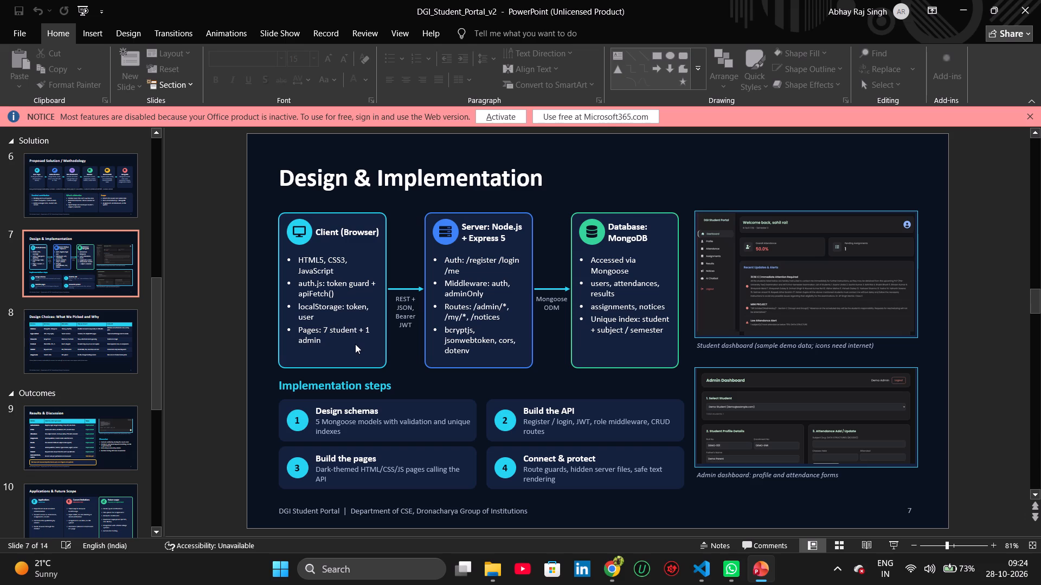
# Go through the Design Choices table and the Results & Discussion slide.
pyautogui.scroll(-1, 355, 344)
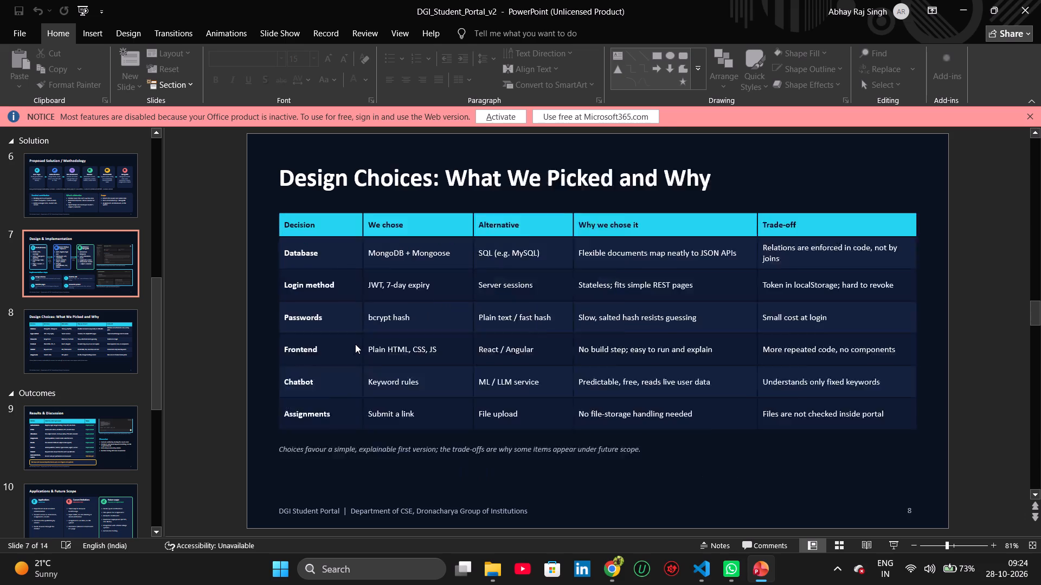
pyautogui.scroll(-1, 355, 344)
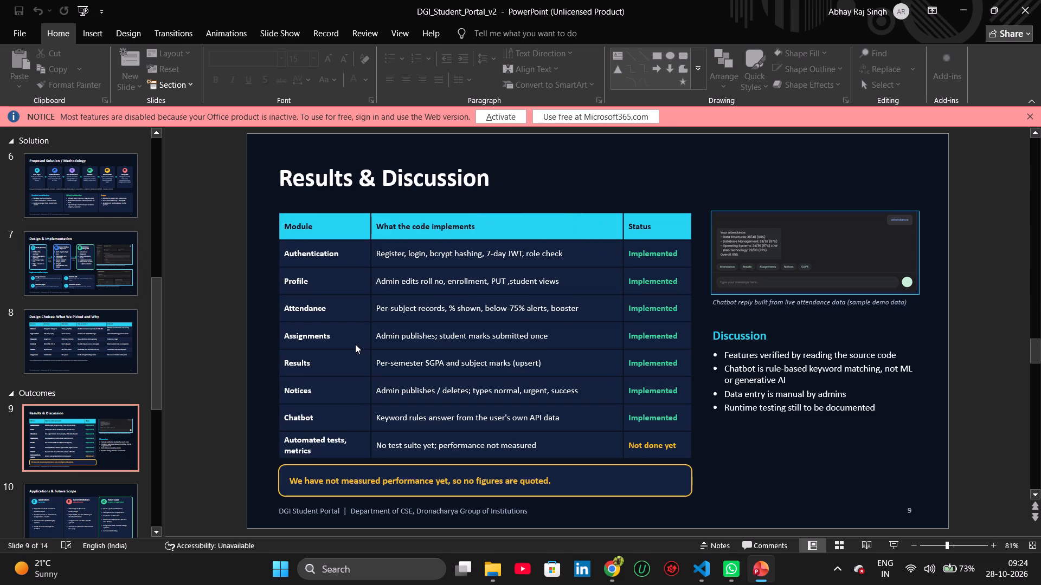
pyautogui.scroll(-2, 355, 344)
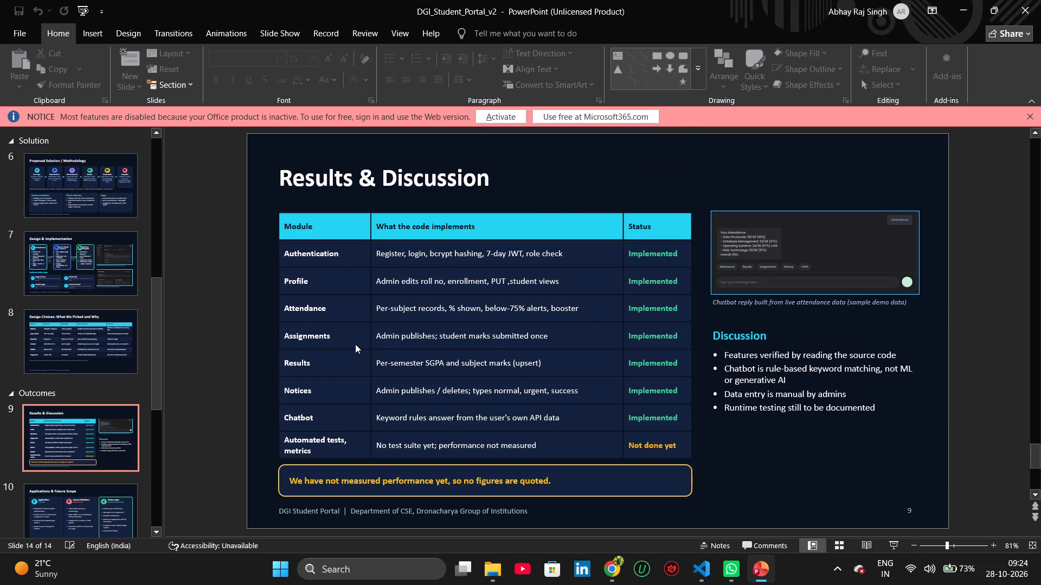
pyautogui.scroll(1, 355, 344)
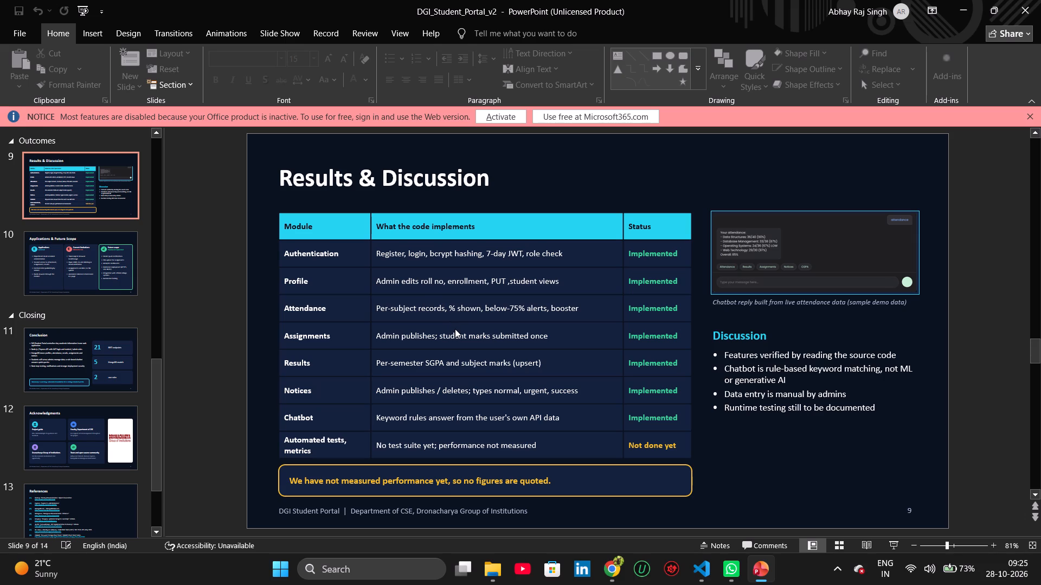
# Go back through the deck to the DGI Student Portal title slide.
pyautogui.scroll(1, 311, 350)
pyautogui.keyDown('ctrl'); pyautogui.scroll(-1, 311, 350); pyautogui.keyUp('ctrl')
pyautogui.keyDown('ctrl'); pyautogui.scroll(1, 311, 350); pyautogui.keyUp('ctrl')
pyautogui.scroll(2, 311, 350)
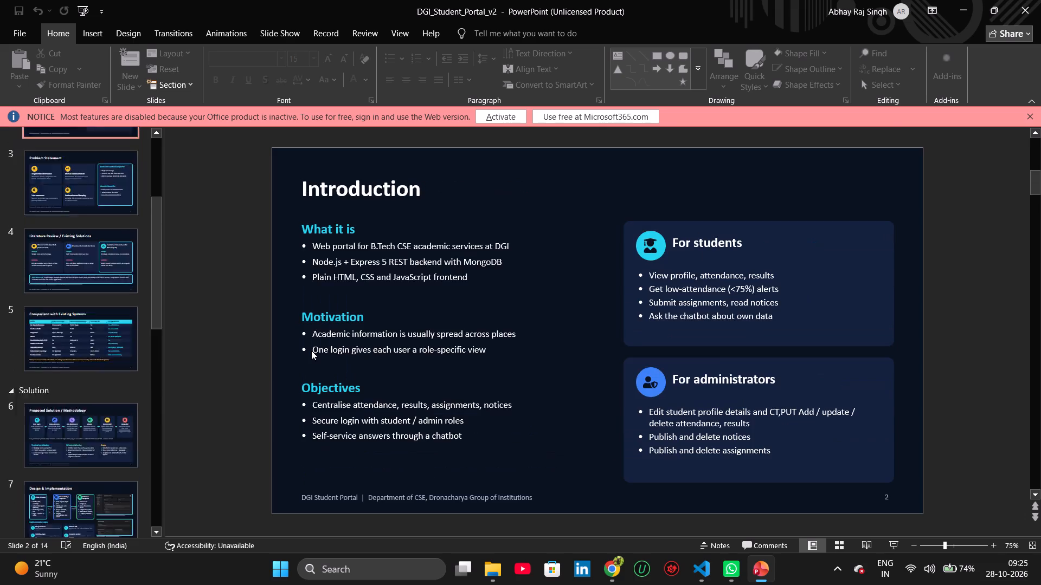
pyautogui.scroll(10, 311, 350)
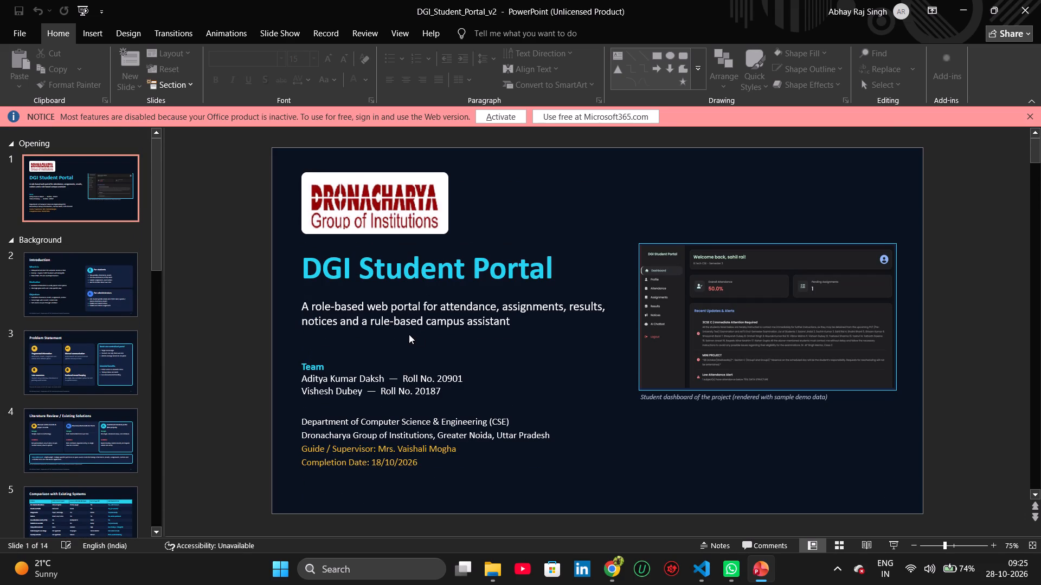
# Browse the slide thumbnails down to the Closing section, keeping the title slide open.
pyautogui.scroll(-2, 75, 378)
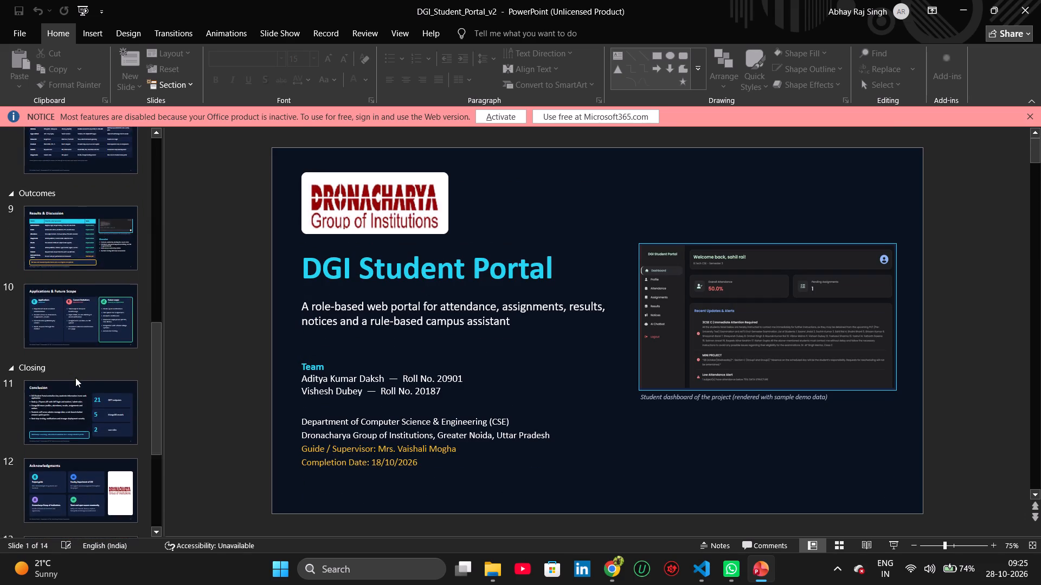
pyautogui.scroll(-2, 75, 378)
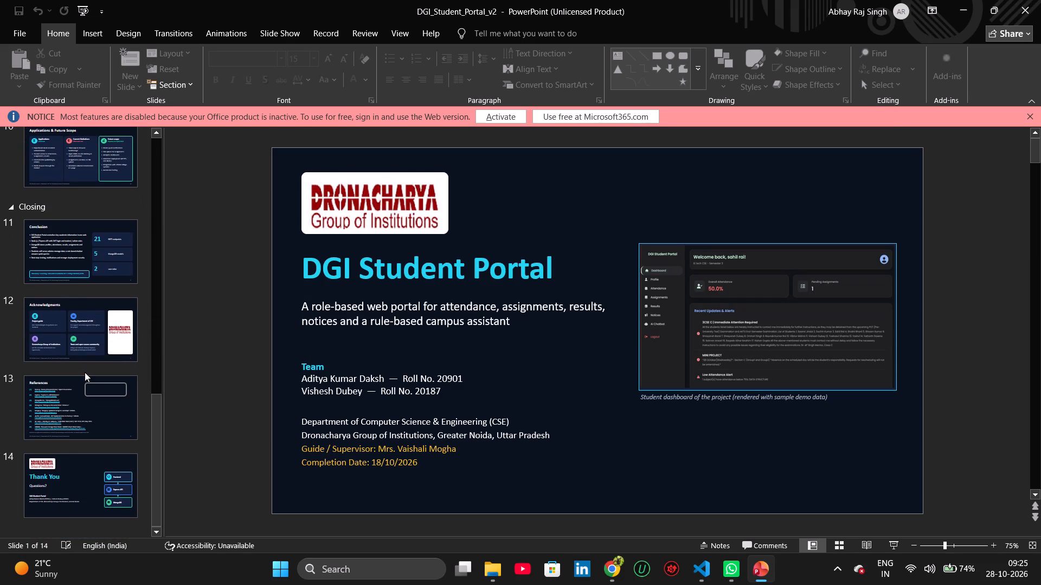
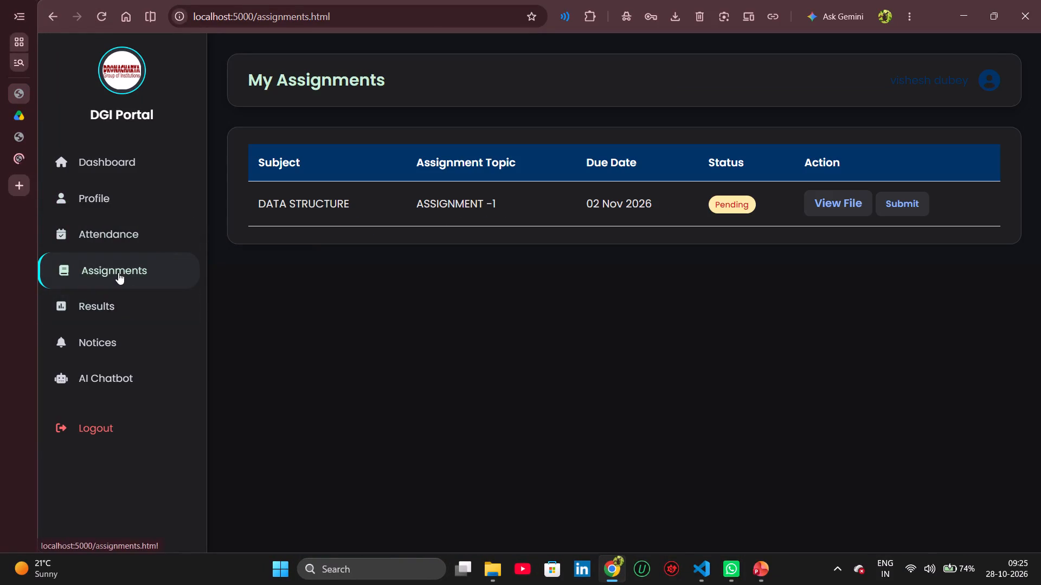
# Go through the student portal's Assignments and Results pages, and open the Notices page.
pyautogui.click(118, 272)
pyautogui.click(103, 305)
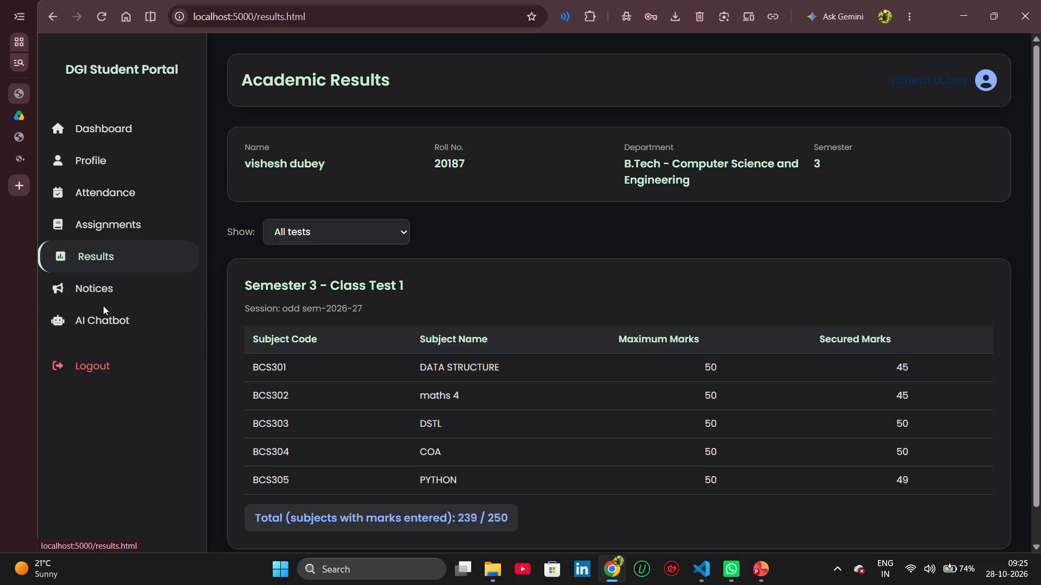
pyautogui.click(116, 297)
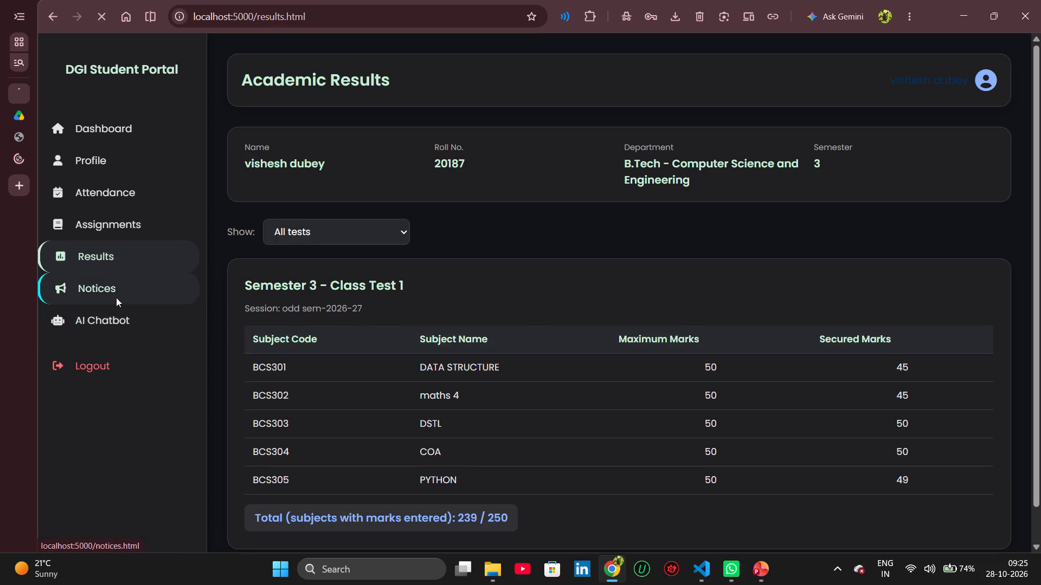
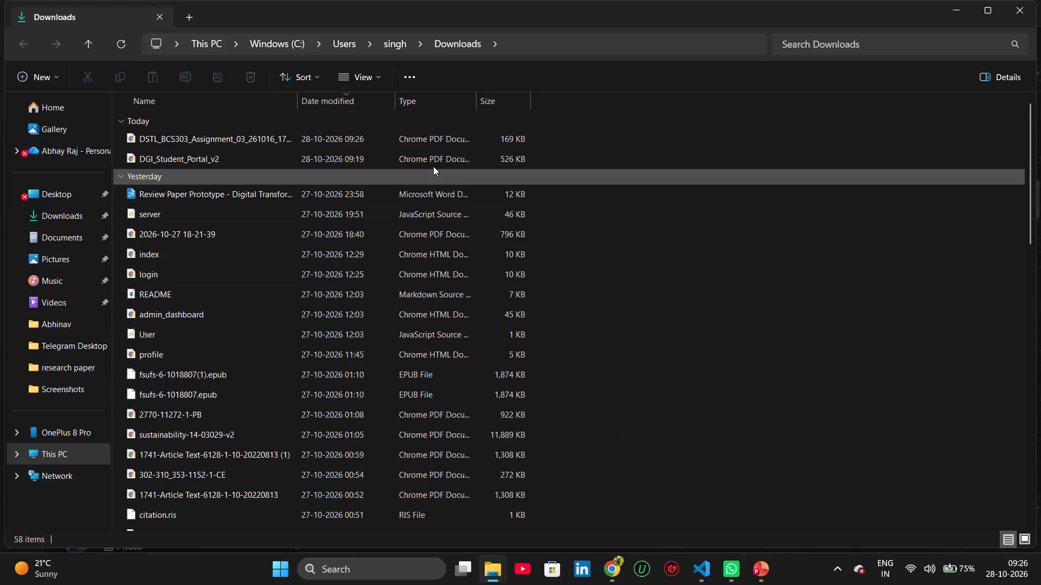
# Open the share options for DSTL_BCS303_Assignment_03_261016_173915.pdf in the Downloads folder and copy the file from there.
pyautogui.click(499, 142)
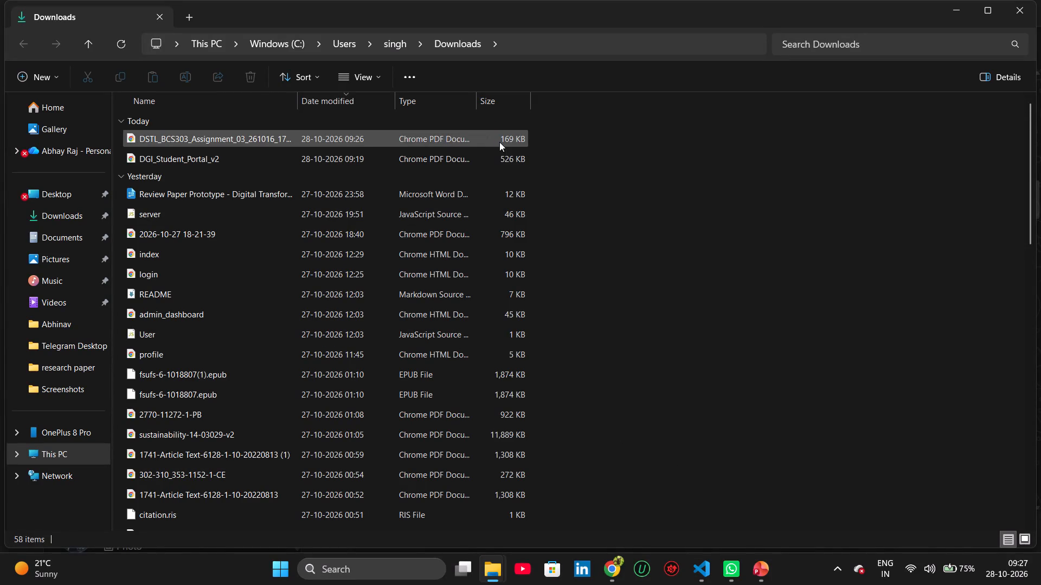
pyautogui.click(553, 41)
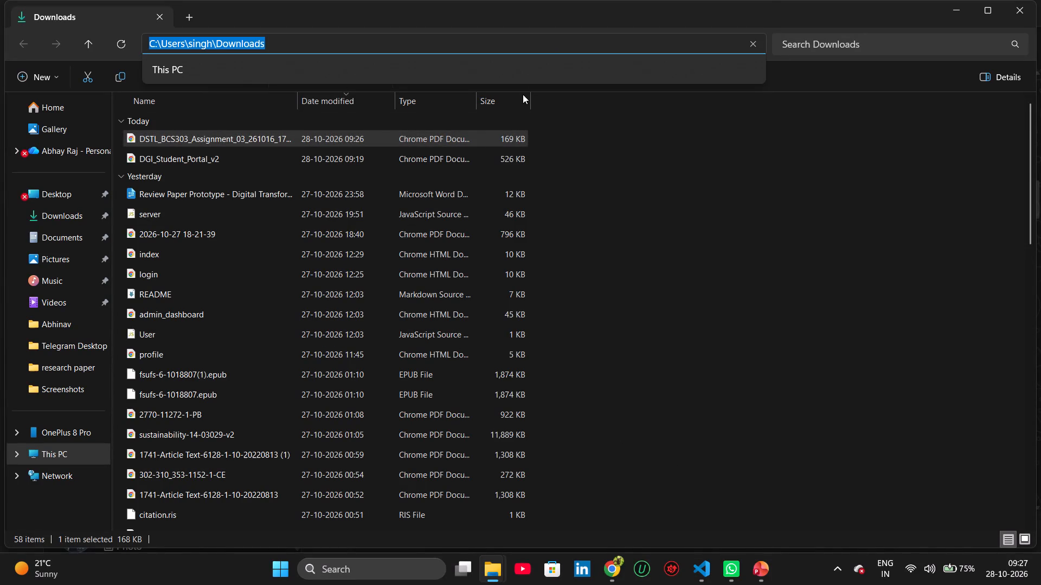
pyautogui.click(501, 134)
pyautogui.rightClick(501, 134)
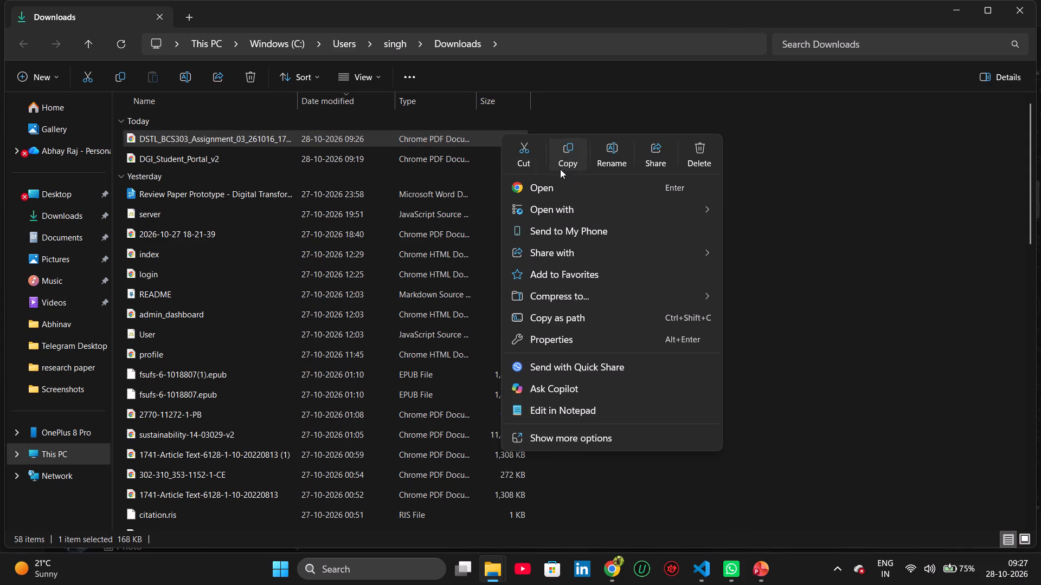
pyautogui.click(661, 152)
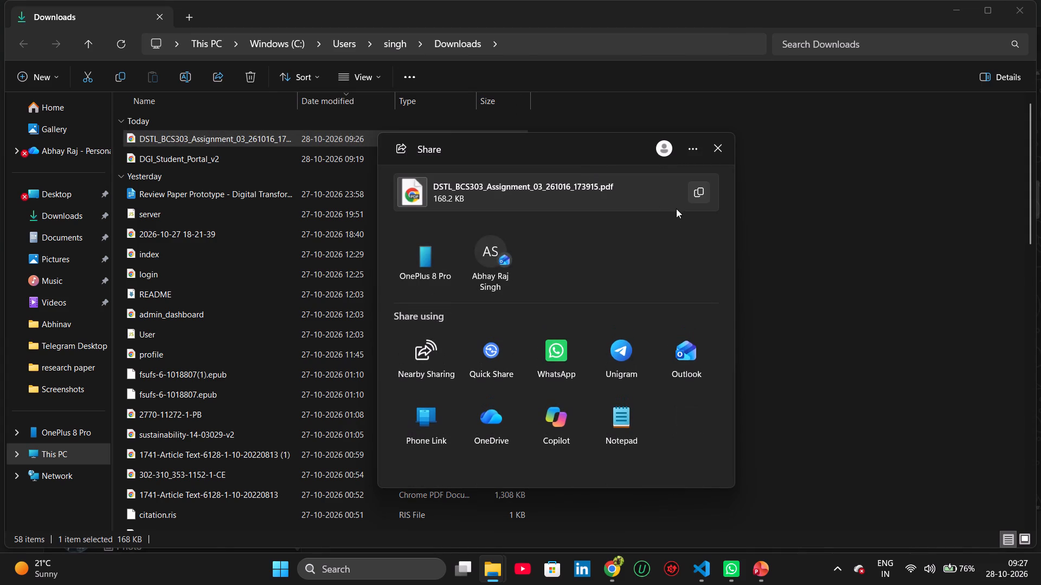
pyautogui.click(699, 190)
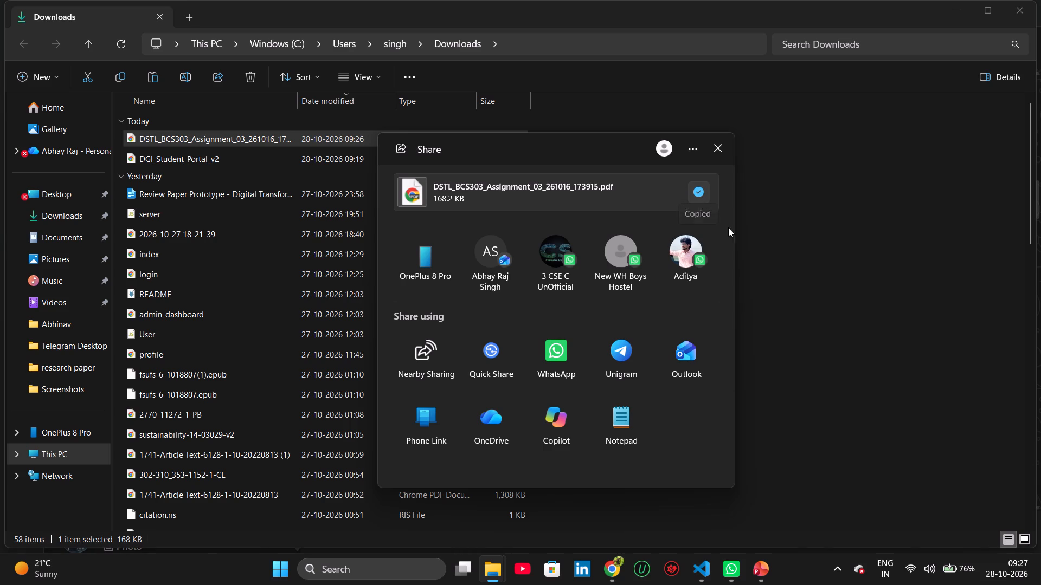
pyautogui.click(766, 266)
pyautogui.click(766, 266)
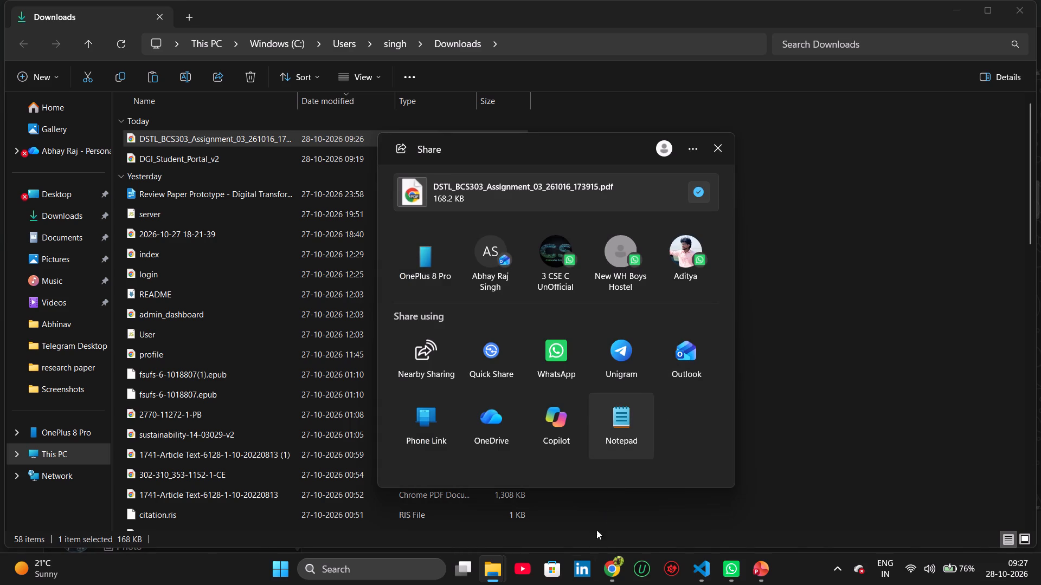
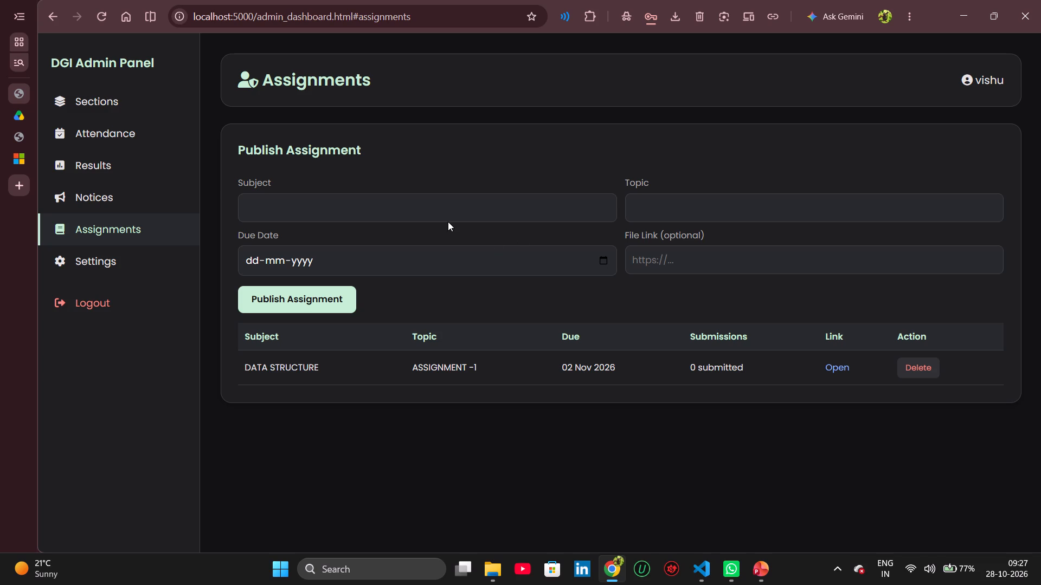
# Enter DSTL BCS303 as the subject of the new assignment.
pyautogui.click(396, 218)
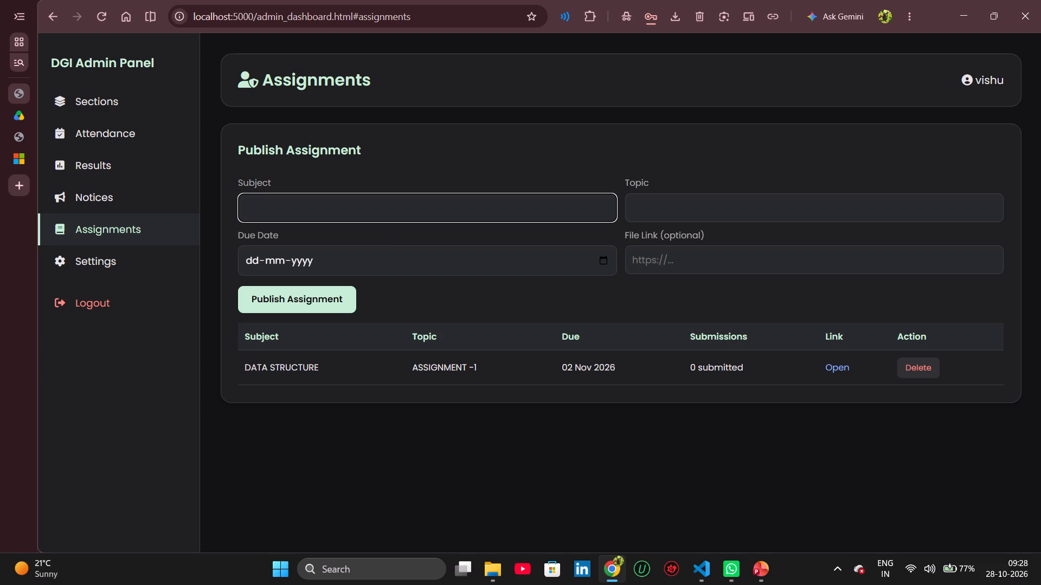
pyautogui.write('DST')
pyautogui.write('L')
pyautogui.press('space')
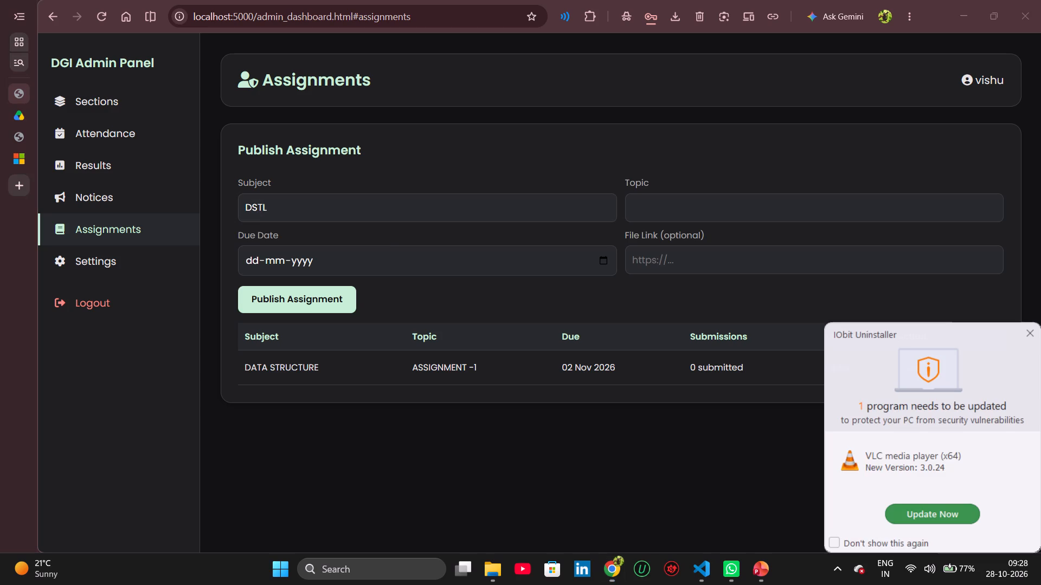
pyautogui.keyDown('shift'); pyautogui.click(355, 205); pyautogui.keyUp('shift')
pyautogui.write('BCS')
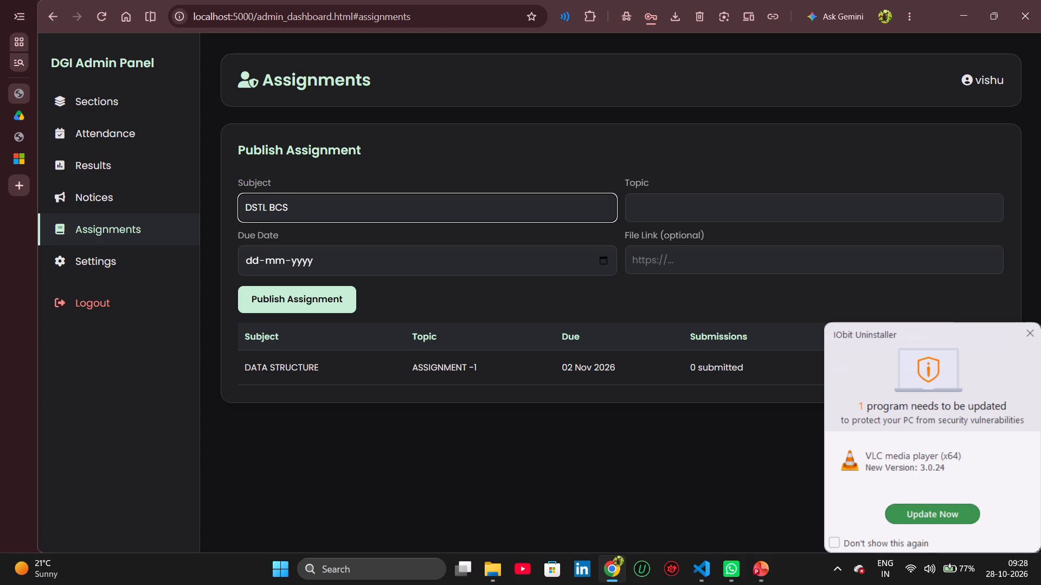
pyautogui.write('303')
# Enter ASSIGNMENT -3 as the topic of the new assignment.
pyautogui.click(693, 209)
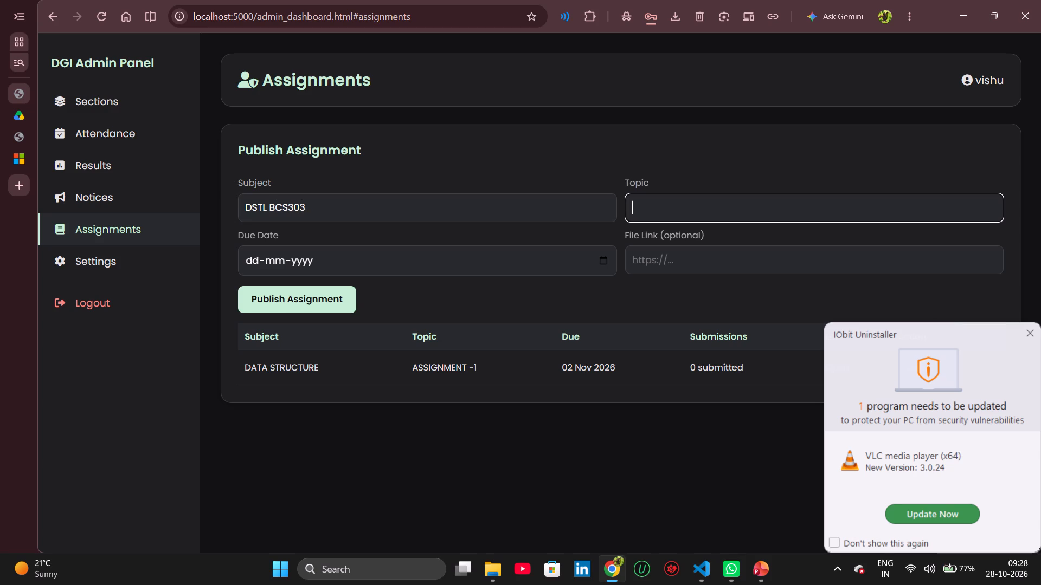
pyautogui.write('ASSIGN')
pyautogui.write('MENT )#')
pyautogui.press('BackSpace')
pyautogui.press('BackSpace')
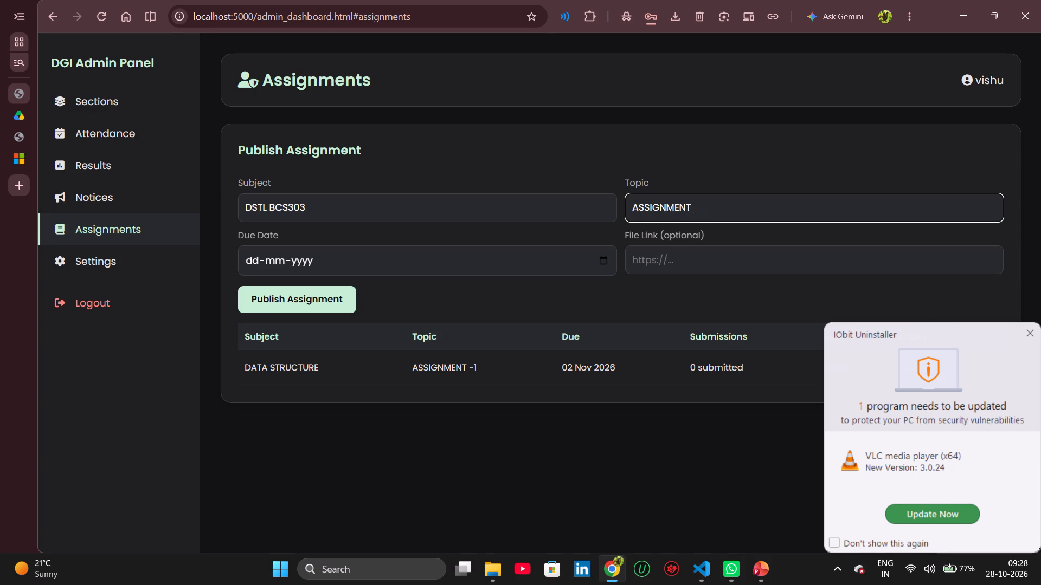
pyautogui.press('-')
pyautogui.press('3')
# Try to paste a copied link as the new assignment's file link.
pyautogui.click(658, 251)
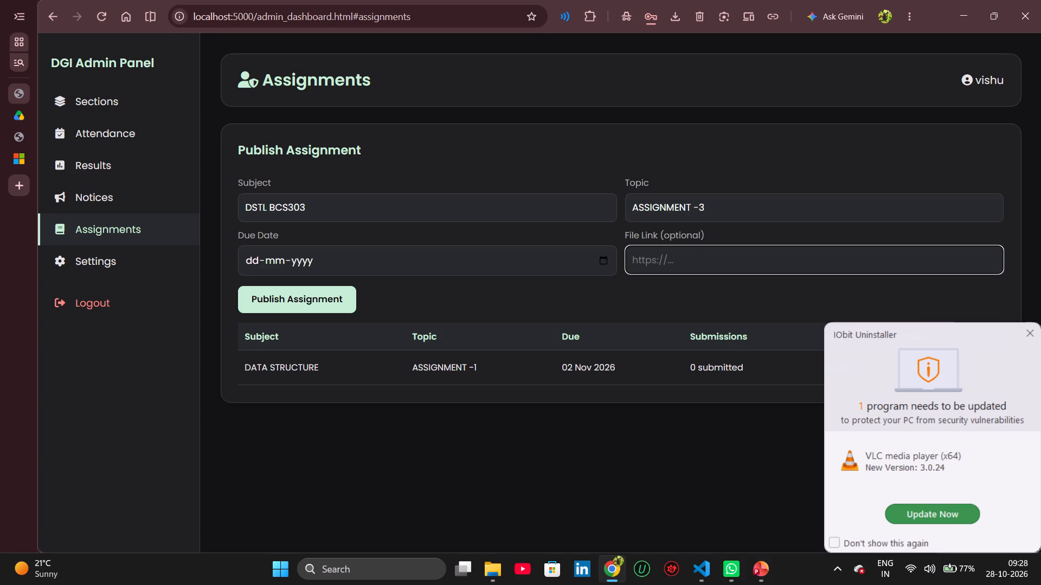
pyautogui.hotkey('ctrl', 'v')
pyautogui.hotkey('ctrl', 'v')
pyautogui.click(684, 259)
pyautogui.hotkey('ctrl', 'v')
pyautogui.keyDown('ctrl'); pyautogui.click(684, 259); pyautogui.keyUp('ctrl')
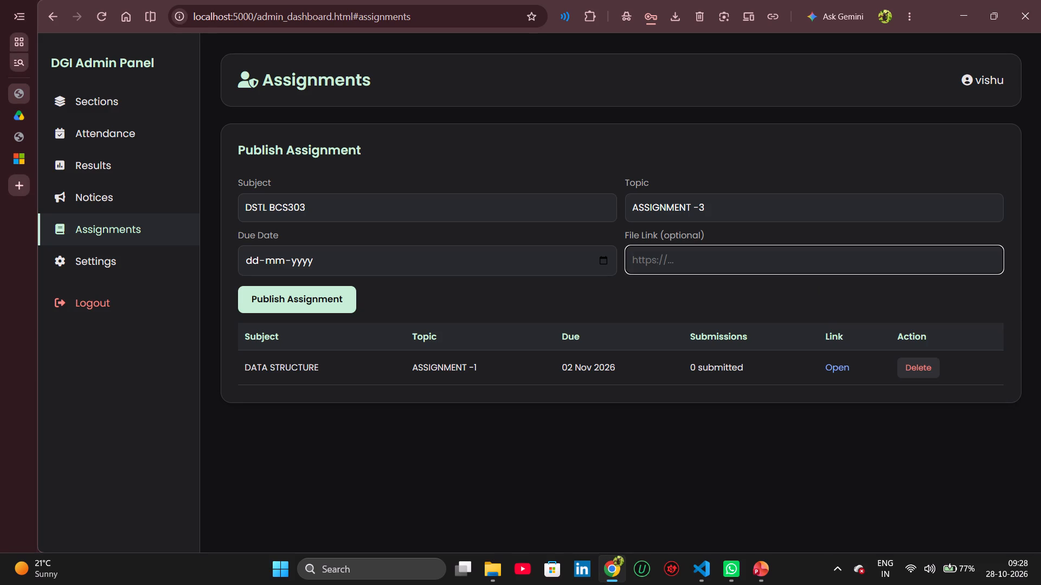
# Check the sharing options for the DSTL_BCS303_Assignment_03 PDF in the Downloads folder.
pyautogui.click(494, 573)
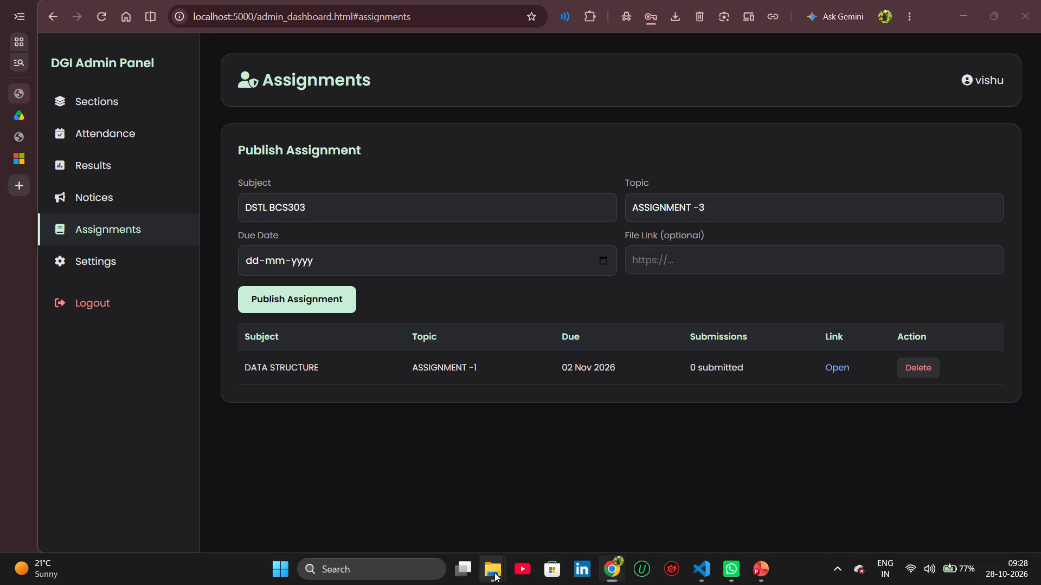
pyautogui.click(518, 483)
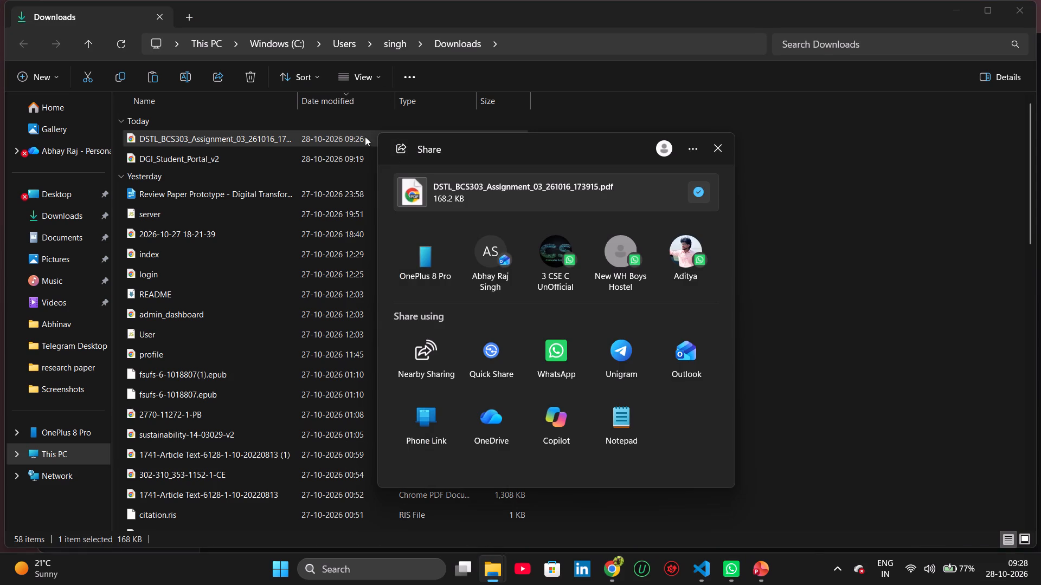
pyautogui.click(695, 149)
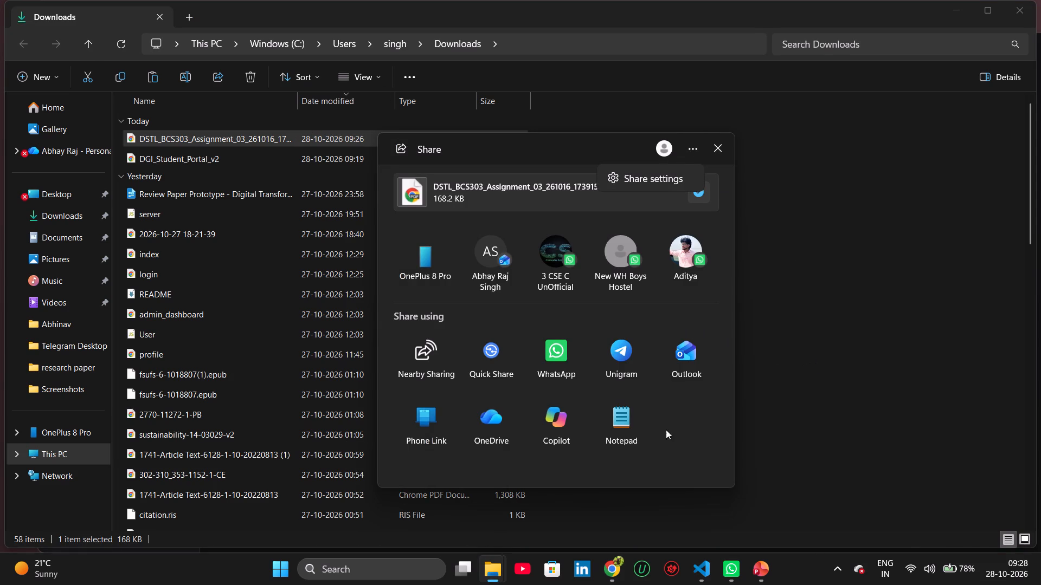
# Return to Chrome and search Google for "drive" in a new tab.
pyautogui.click(613, 562)
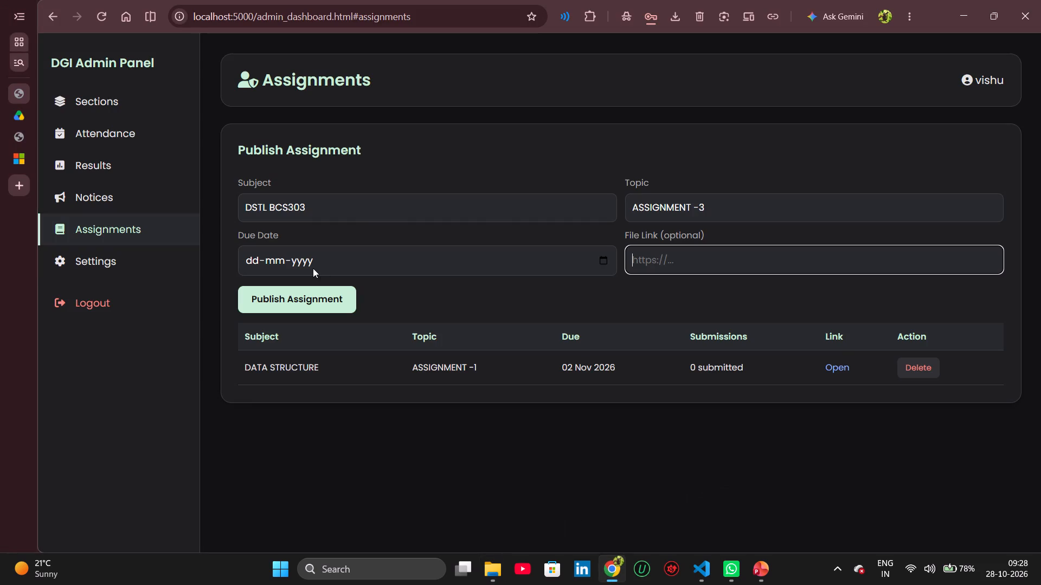
pyautogui.click(34, 189)
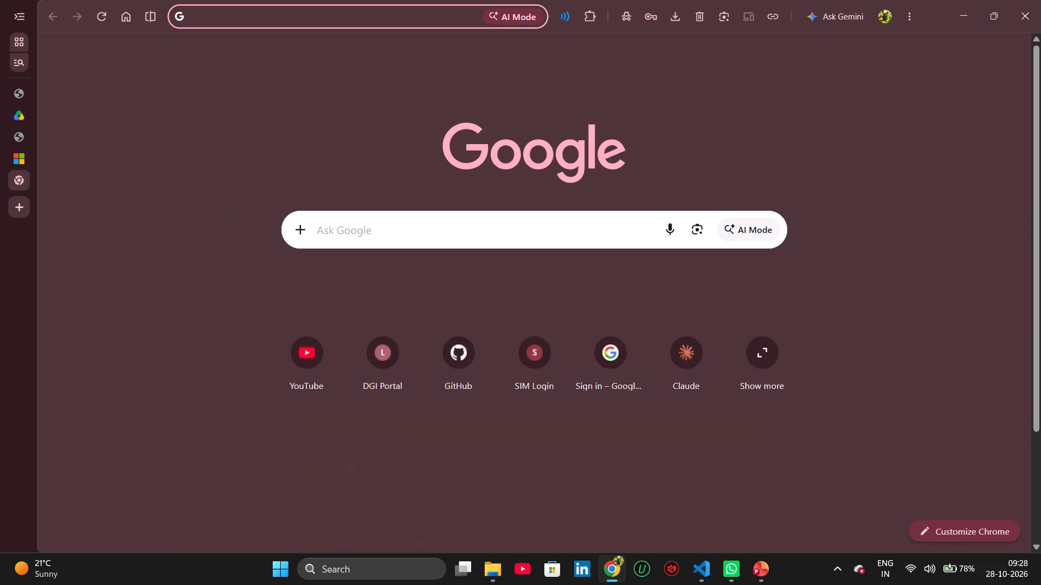
pyautogui.click(448, 222)
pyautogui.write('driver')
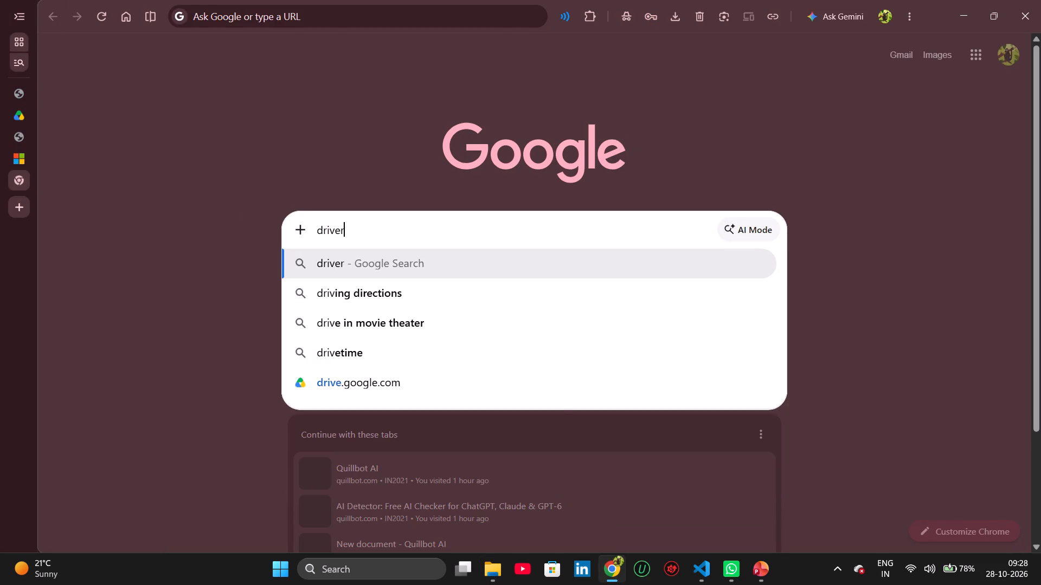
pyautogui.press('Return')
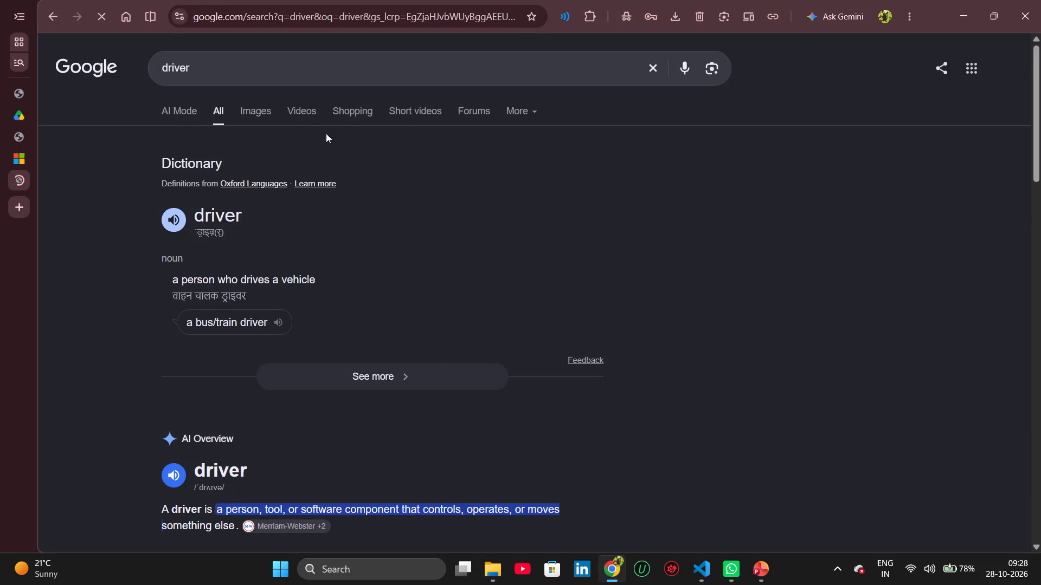
pyautogui.click(302, 78)
pyautogui.press('BackSpace')
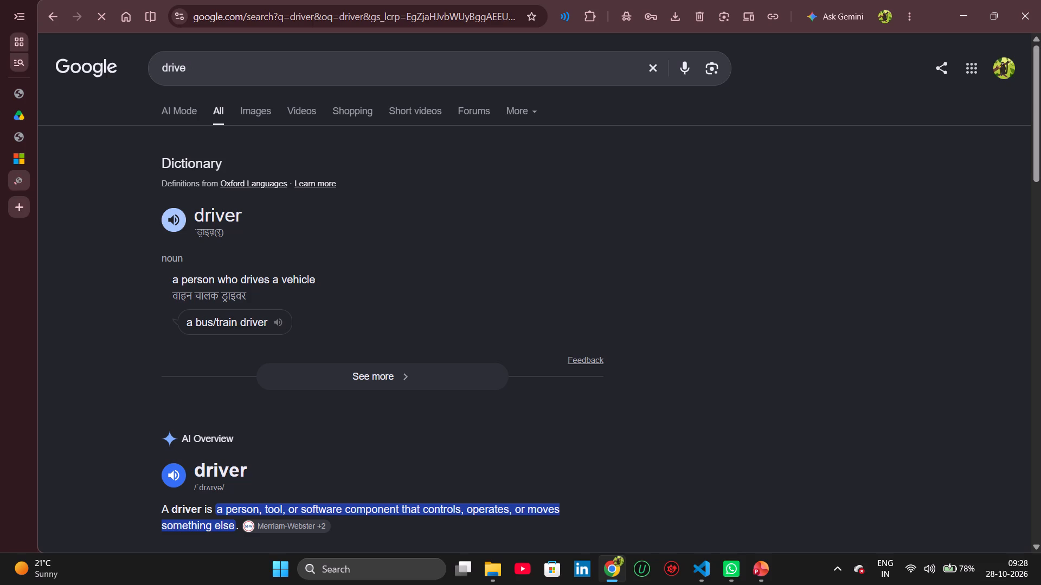
pyautogui.press('Return')
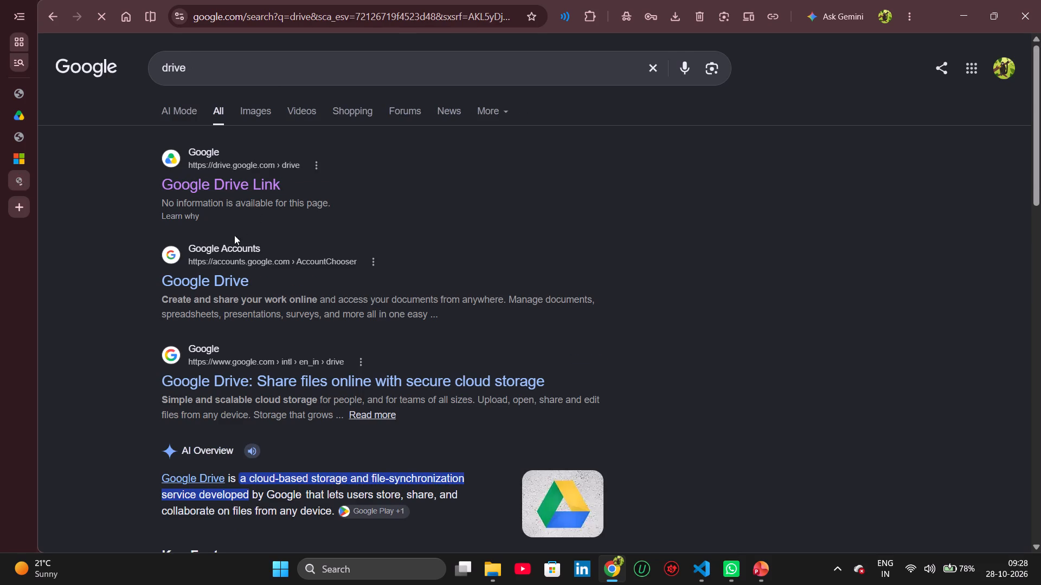
# Open Google Drive from the search results and look through its suggested files.
pyautogui.click(230, 186)
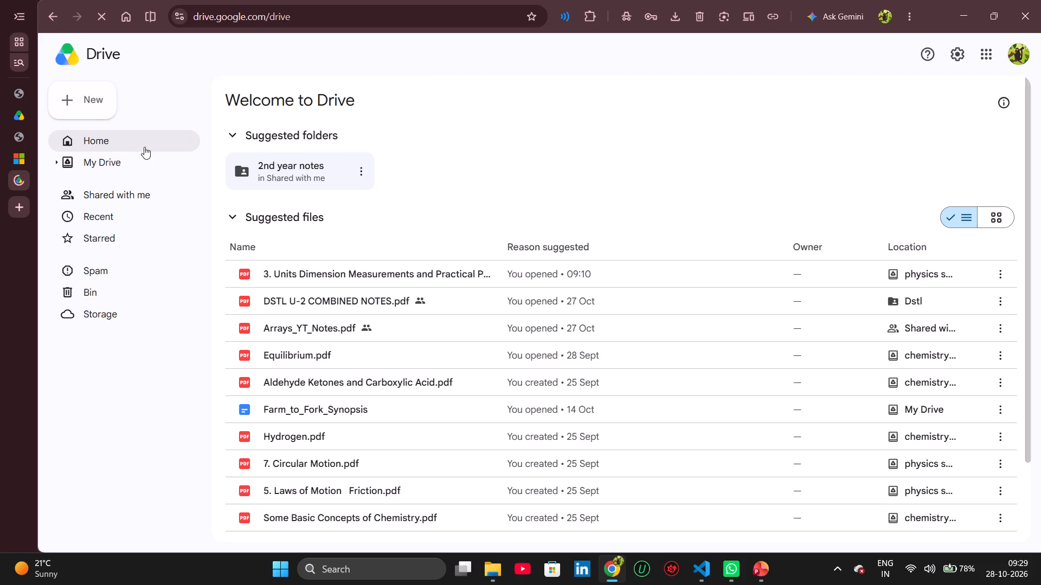
pyautogui.scroll(-1, 423, 384)
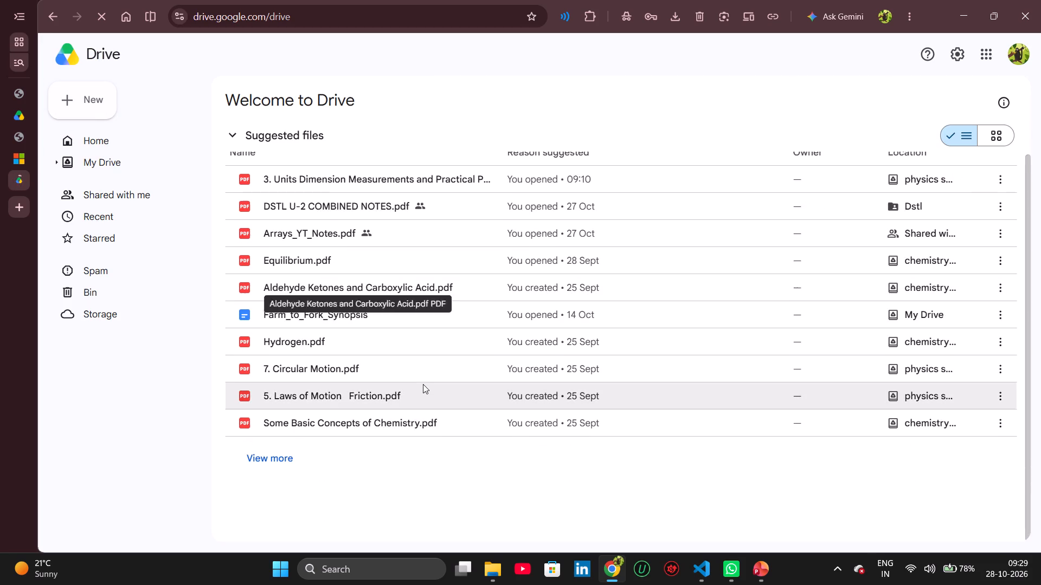
pyautogui.scroll(-1, 423, 384)
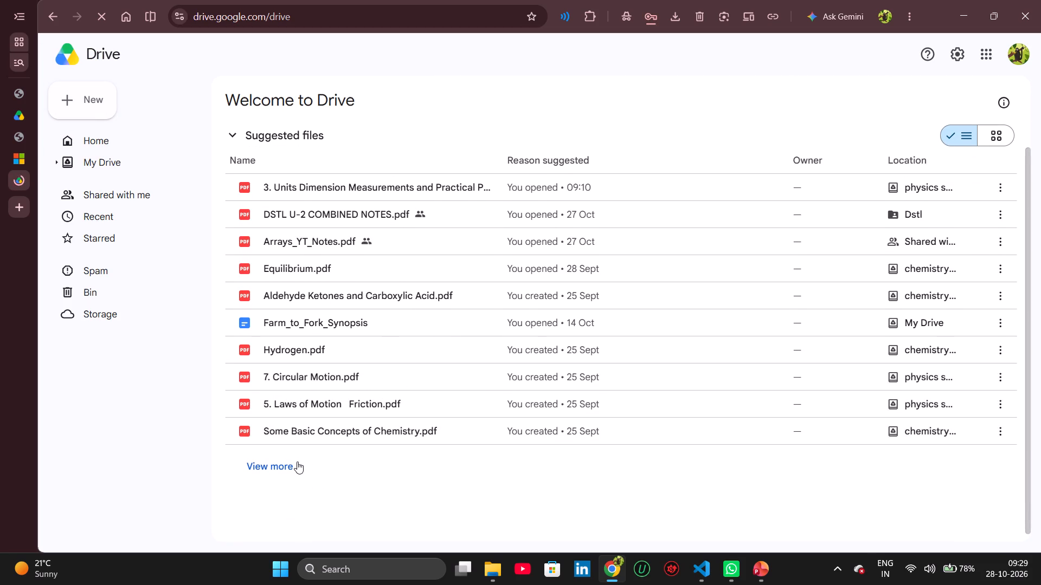
pyautogui.click(287, 465)
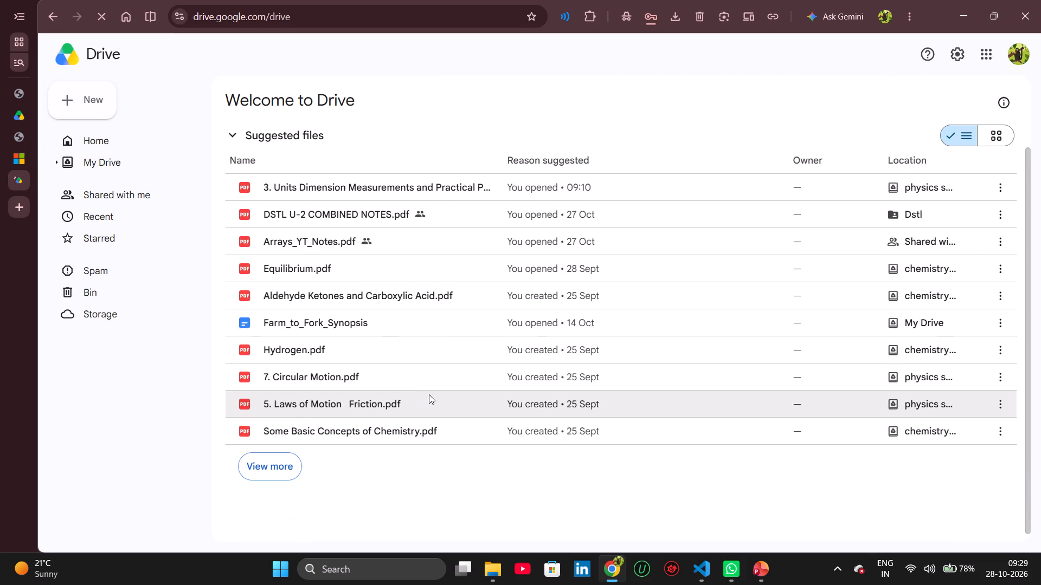
pyautogui.click(274, 464)
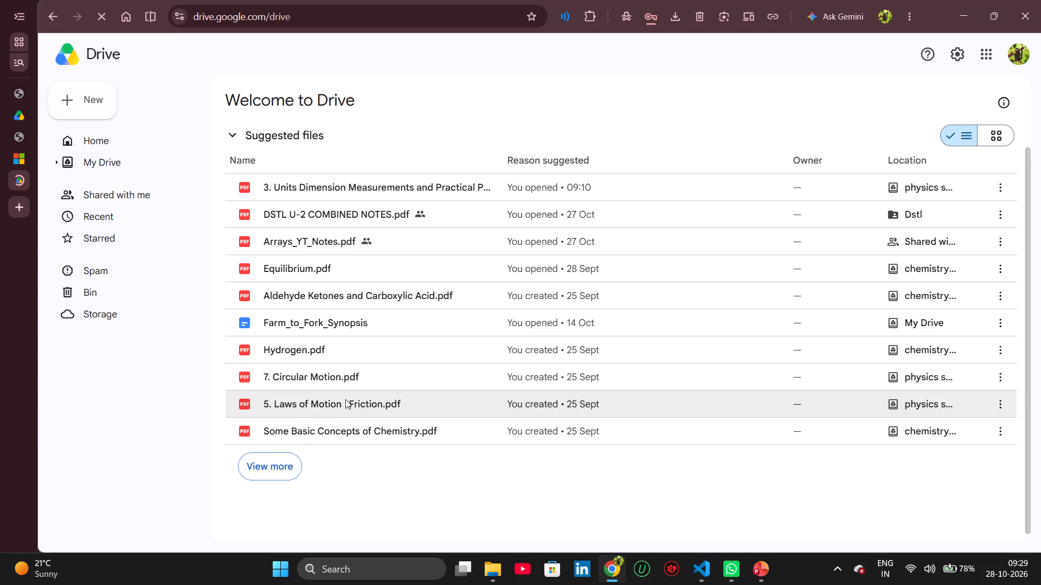
pyautogui.hscroll(1, 464, 337)
pyautogui.scroll(4, 464, 337)
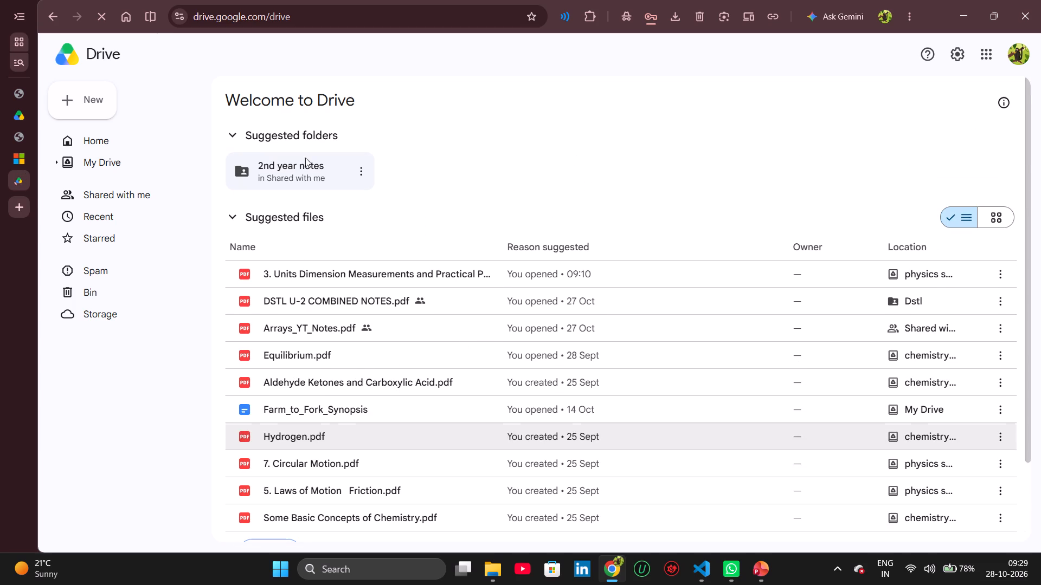
# Upload the file DSTL_BCS303_Assignment_03_261016_173915 from the Downloads folder to Google Drive.
pyautogui.click(102, 106)
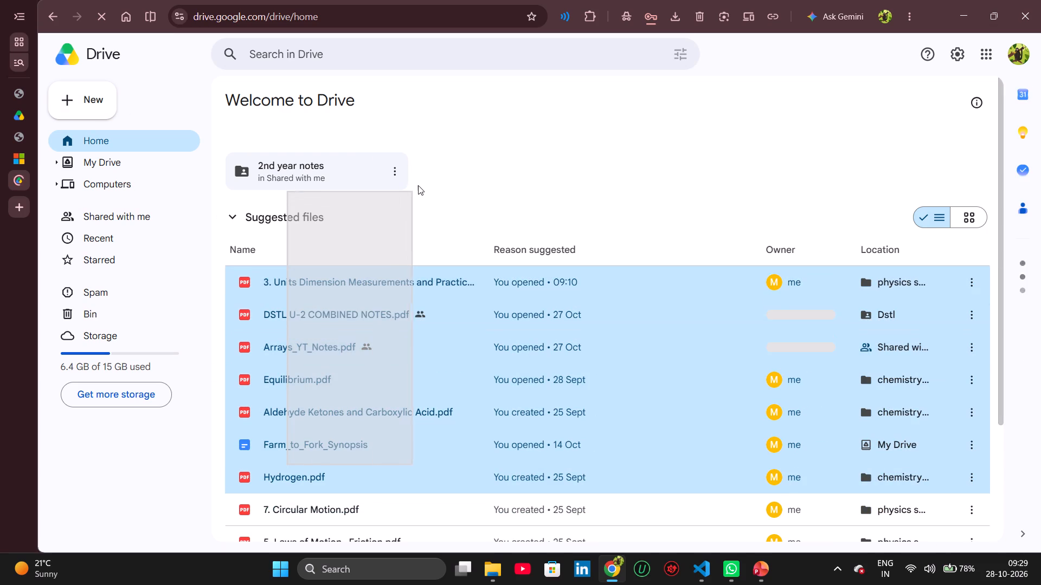
pyautogui.click(644, 175)
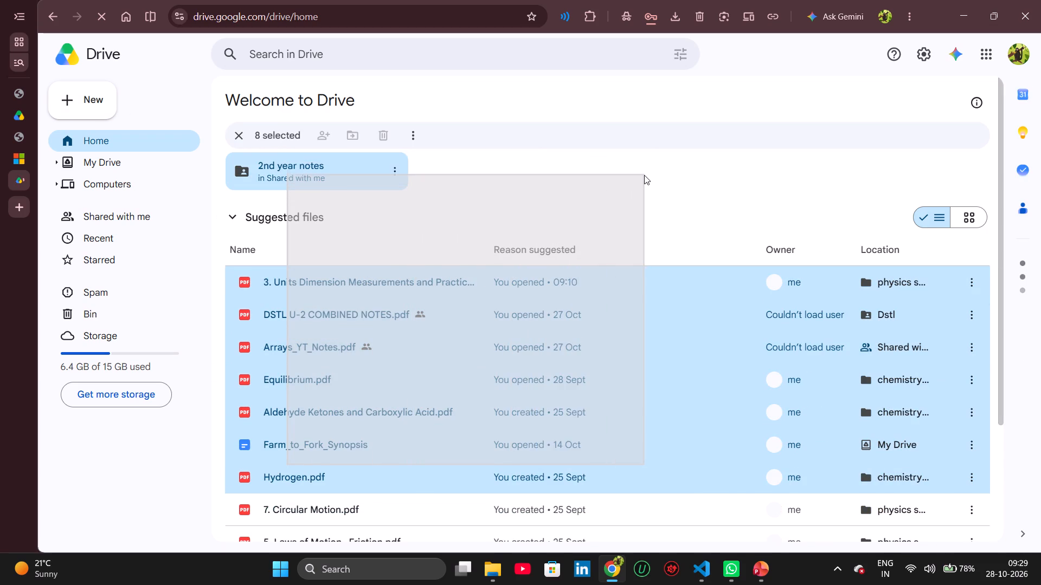
pyautogui.click(687, 177)
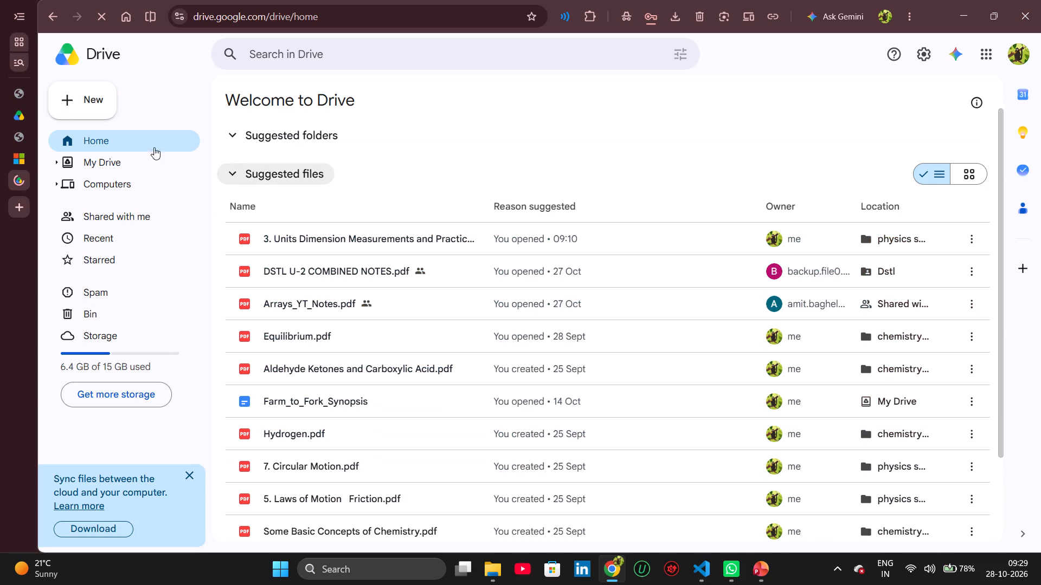
pyautogui.click(89, 105)
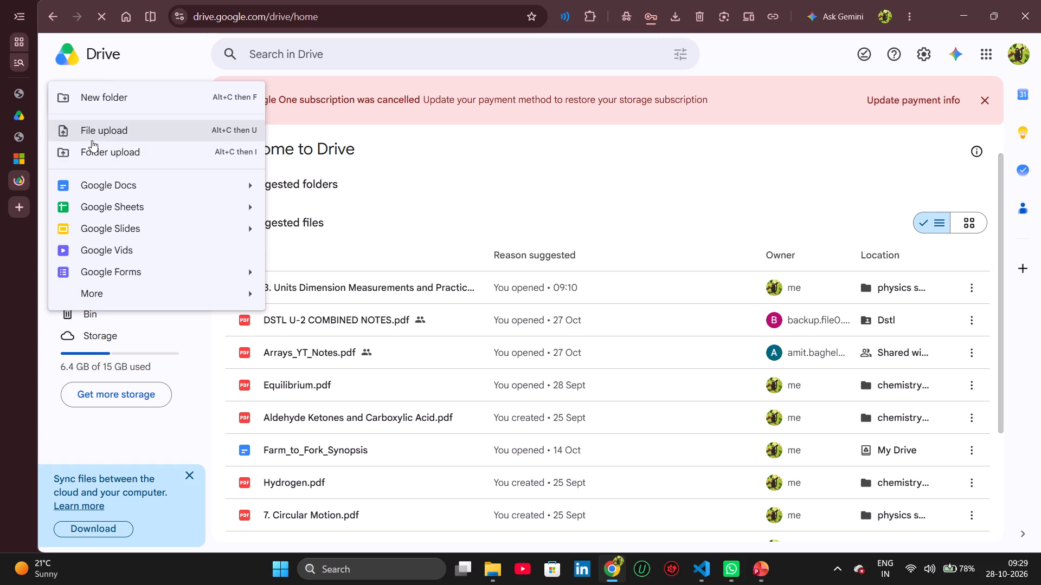
pyautogui.click(92, 140)
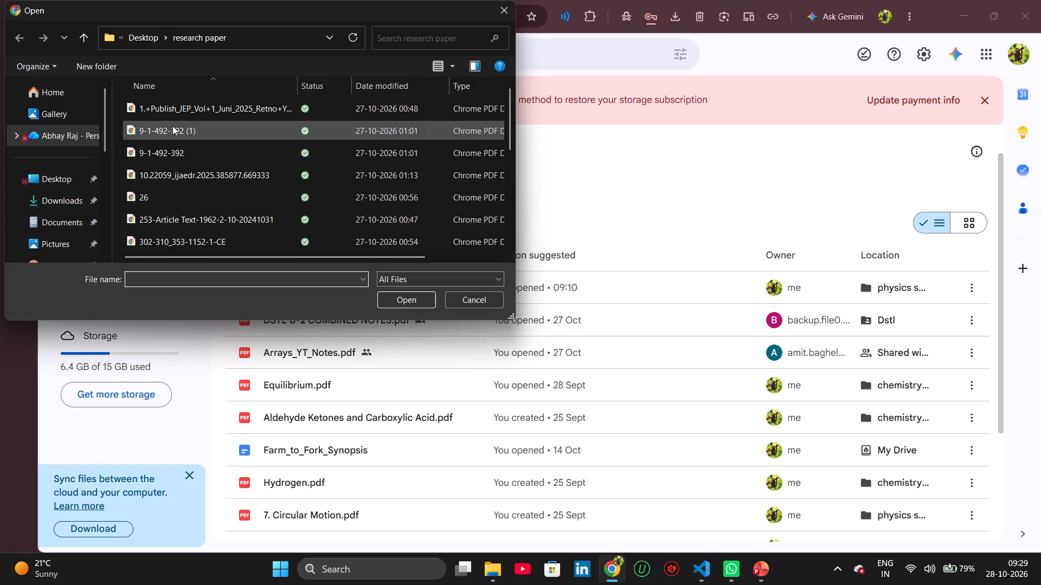
pyautogui.click(65, 89)
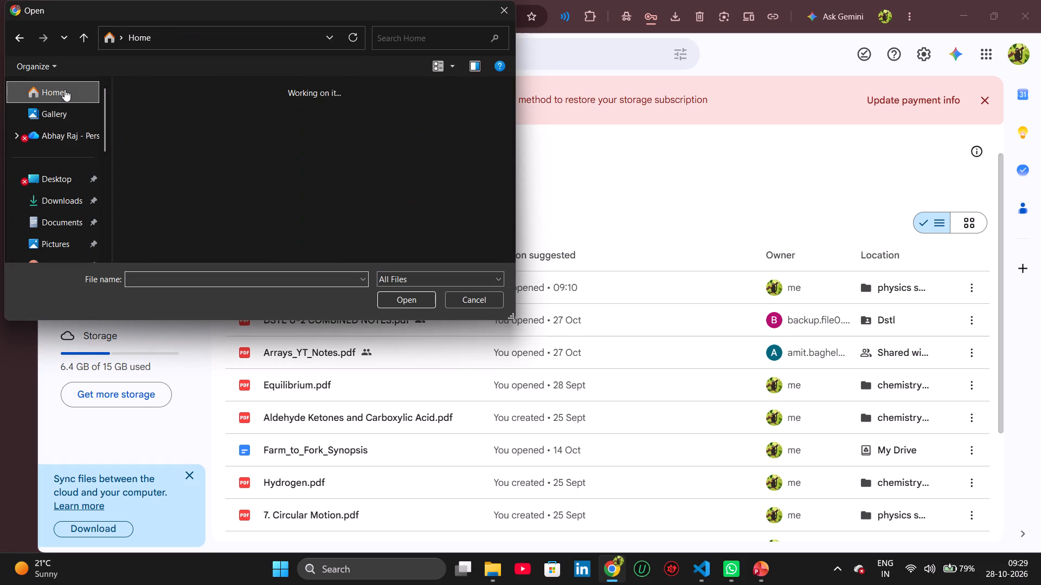
pyautogui.click(74, 116)
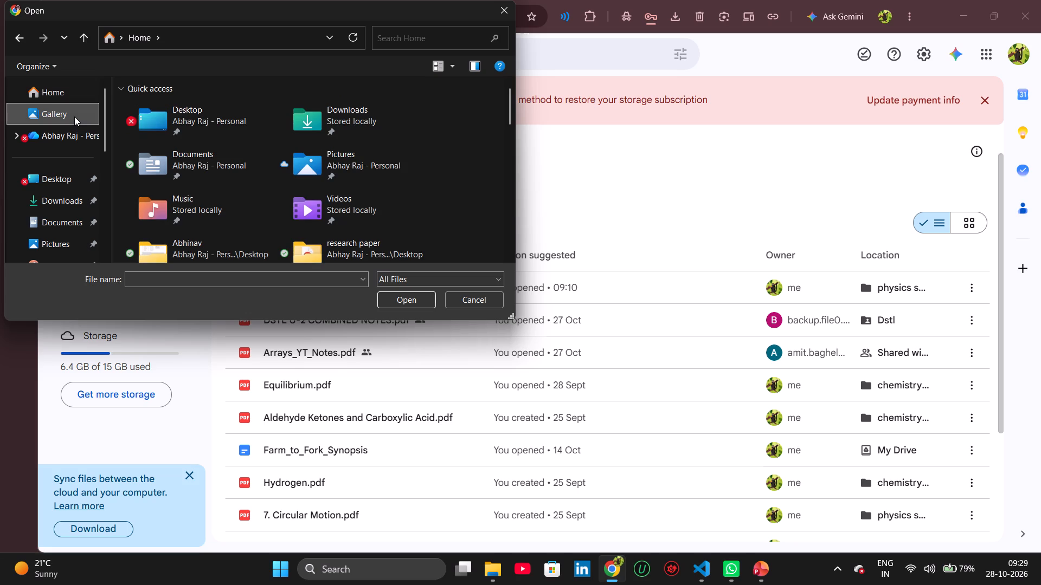
pyautogui.click(68, 136)
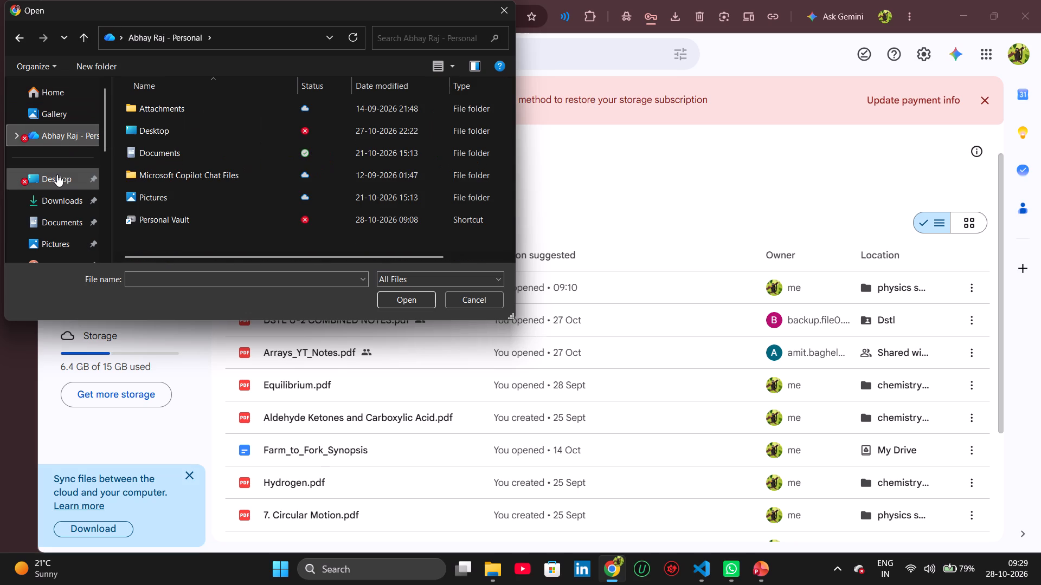
pyautogui.click(57, 177)
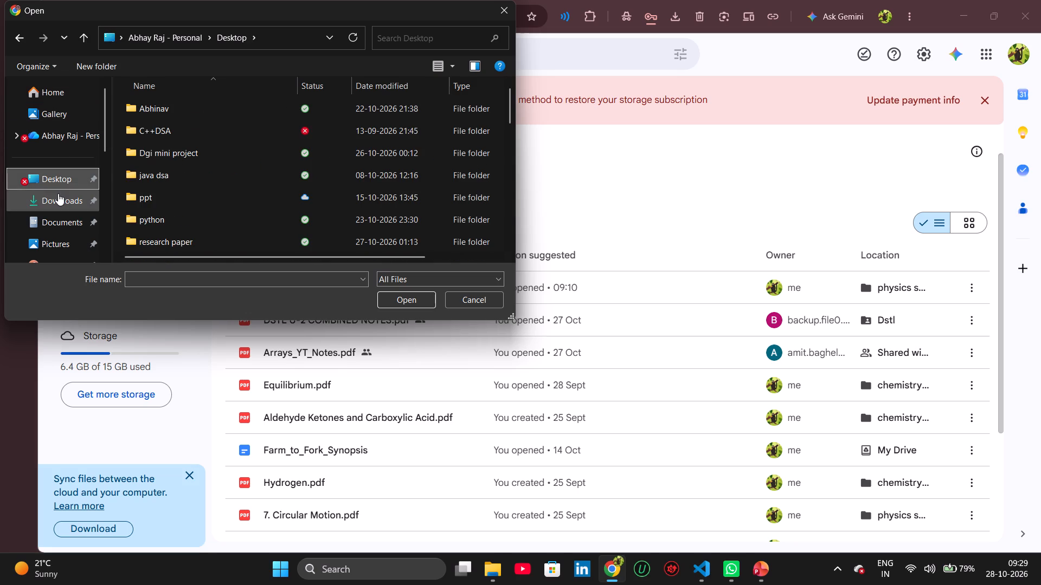
pyautogui.click(58, 193)
pyautogui.click(177, 120)
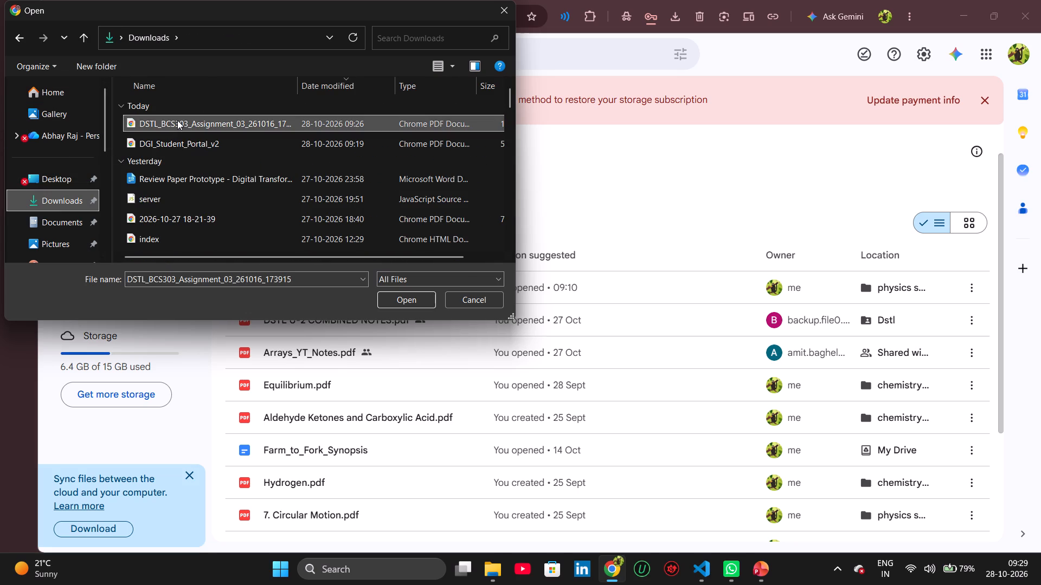
pyautogui.click(409, 294)
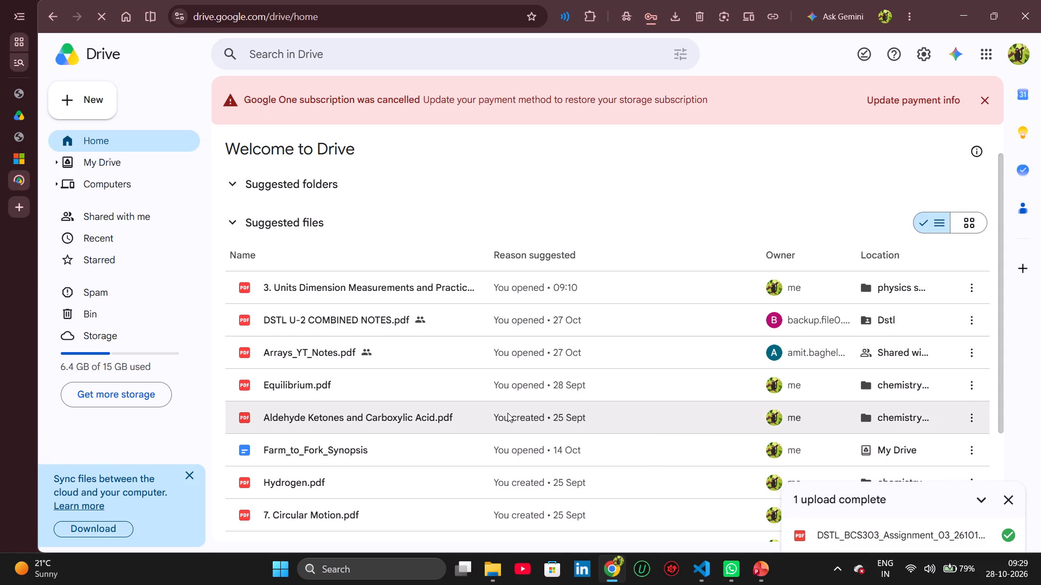
# Open the uploaded DSTL assignment PDF, copy the page's web address and leave the preview.
pyautogui.click(845, 531)
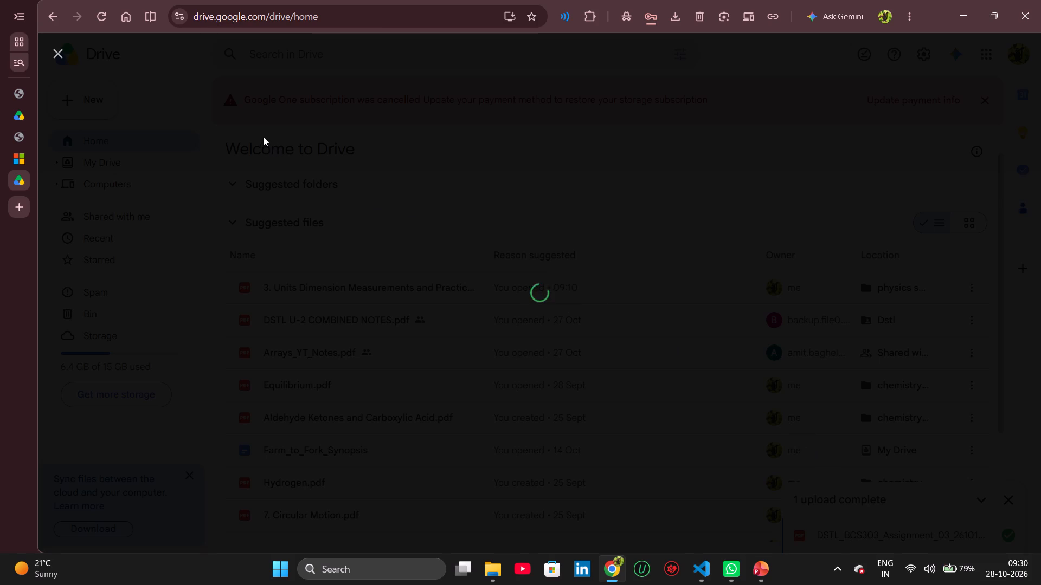
pyautogui.doubleClick(401, 16)
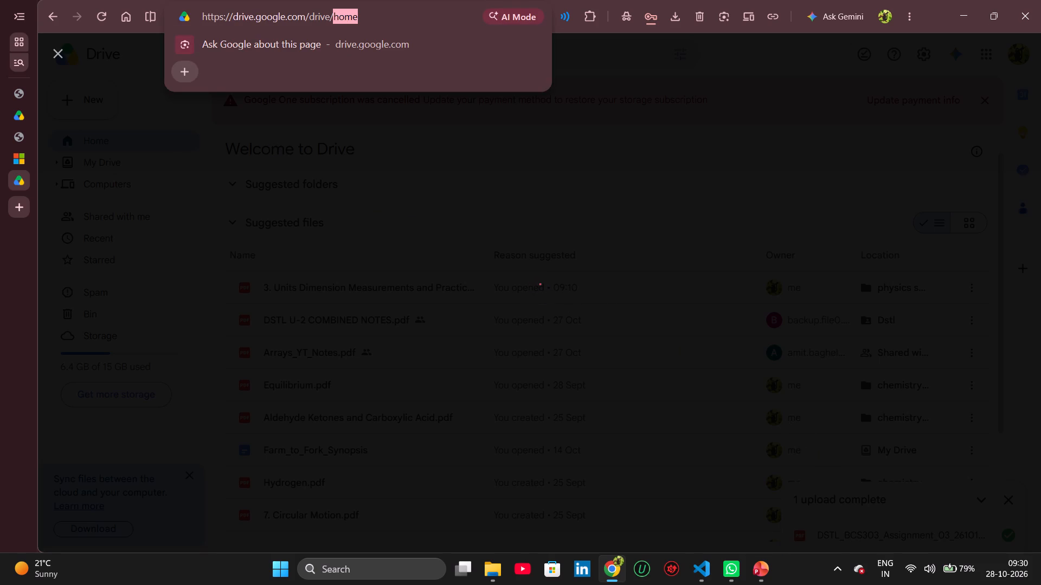
pyautogui.moveTo(401, 16); pyautogui.dragTo(186, 50)
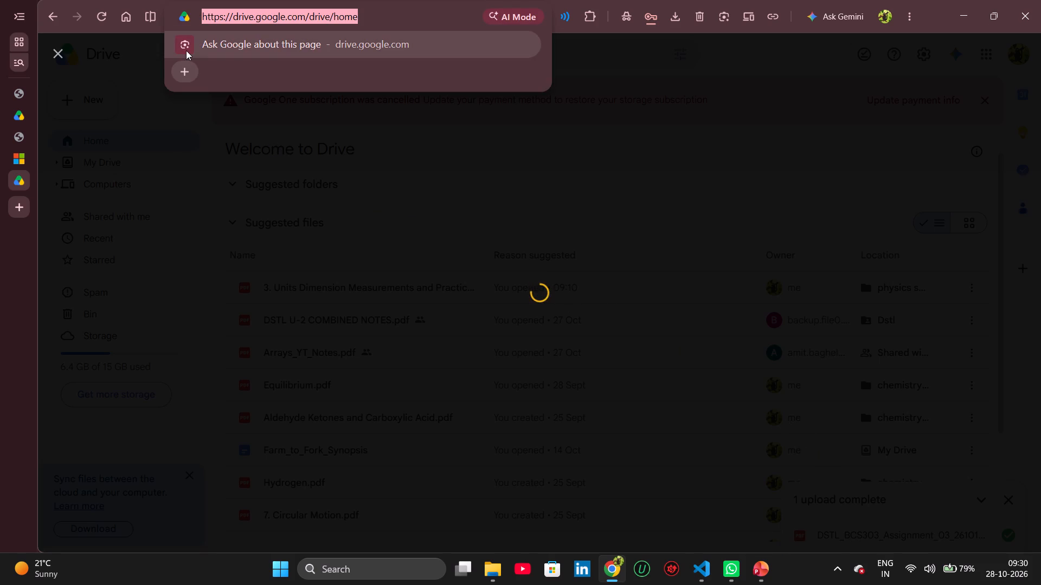
pyautogui.hotkey('ctrl', 'c')
pyautogui.click(634, 172)
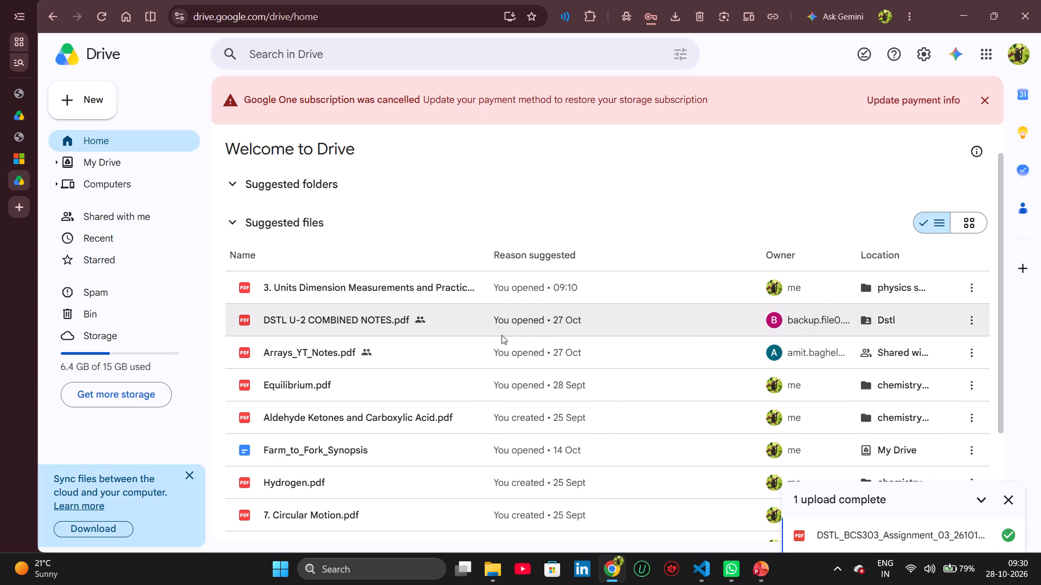
# Look through the suggested files on the Drive home page for the uploaded DSTL assignment.
pyautogui.scroll(-2, 548, 421)
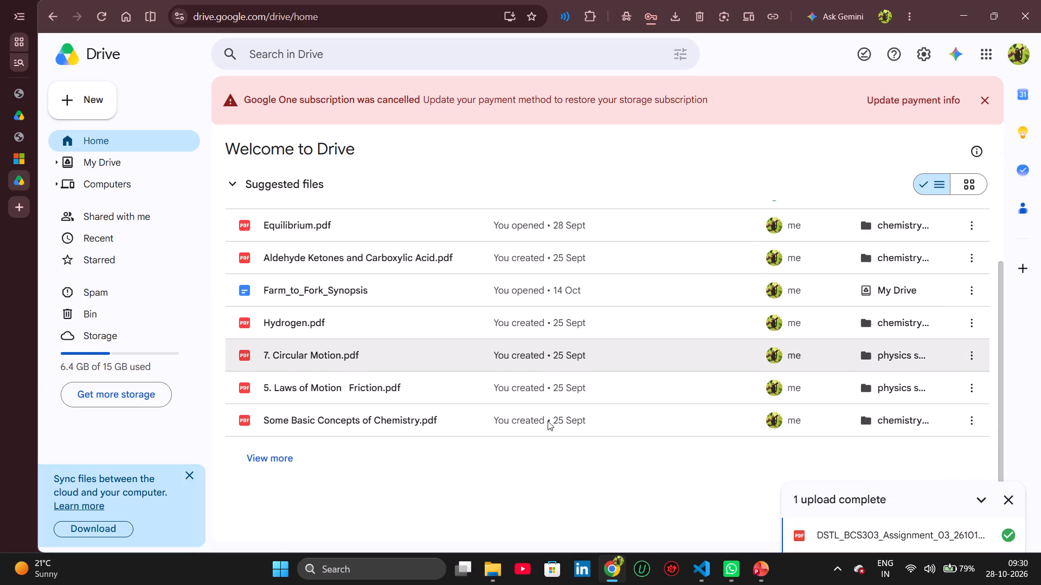
pyautogui.scroll(19, 548, 421)
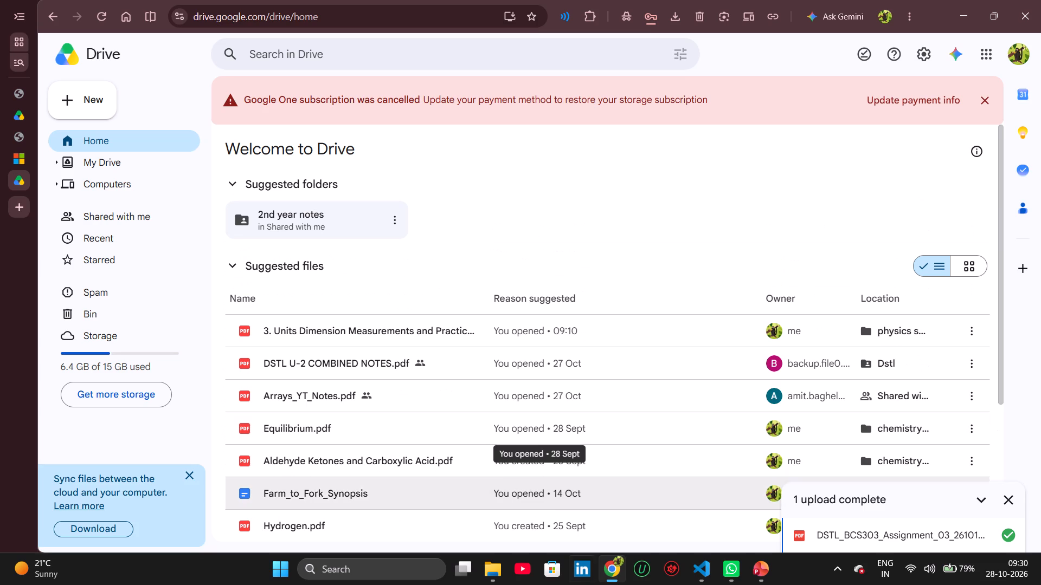
pyautogui.click(303, 274)
pyautogui.click(303, 274)
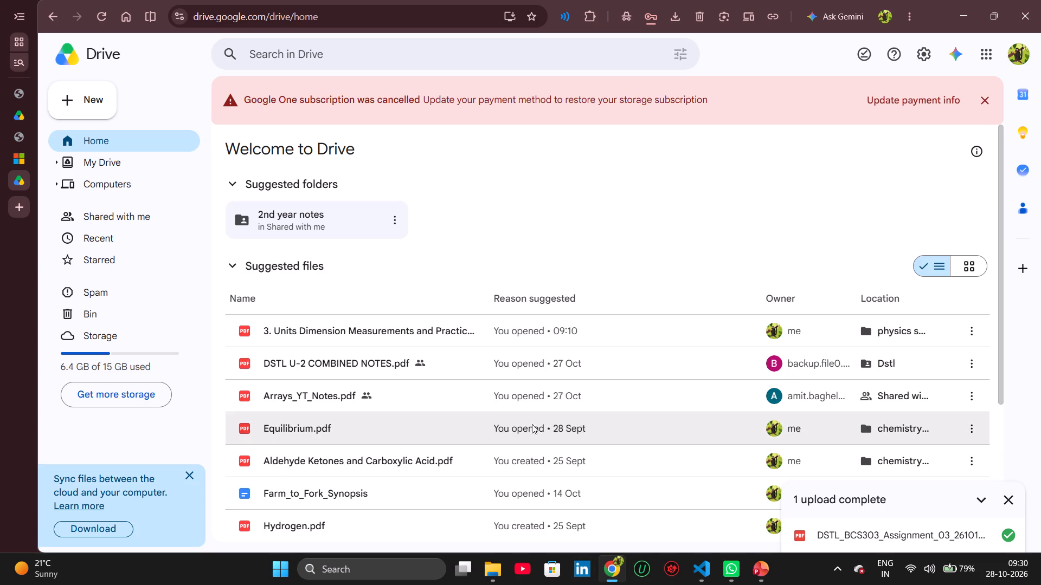
pyautogui.scroll(-3, 723, 354)
pyautogui.scroll(8, 723, 354)
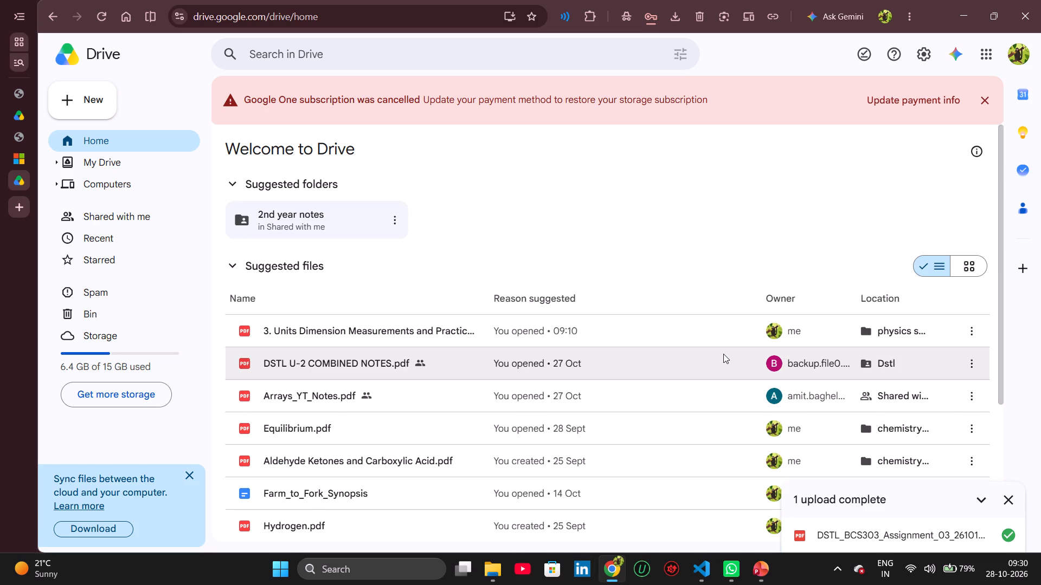
# Reload Google Drive and copy the share link of DSTL_BCS303_Assignment_03_261016_173915.pdf.
pyautogui.hotkey('ctrl', 'r')
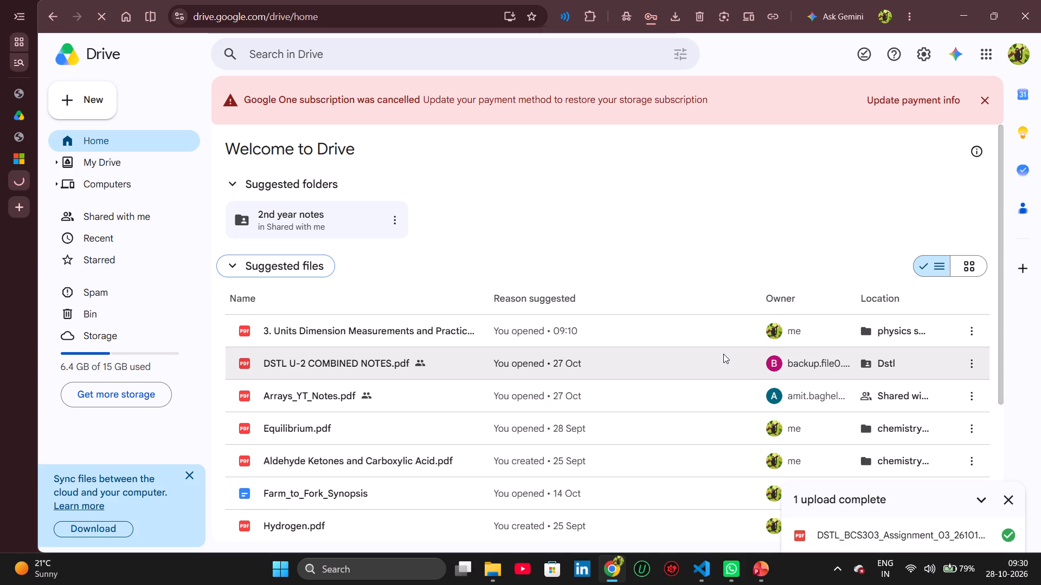
pyautogui.hotkey('ctrl', 'shift', 'r')
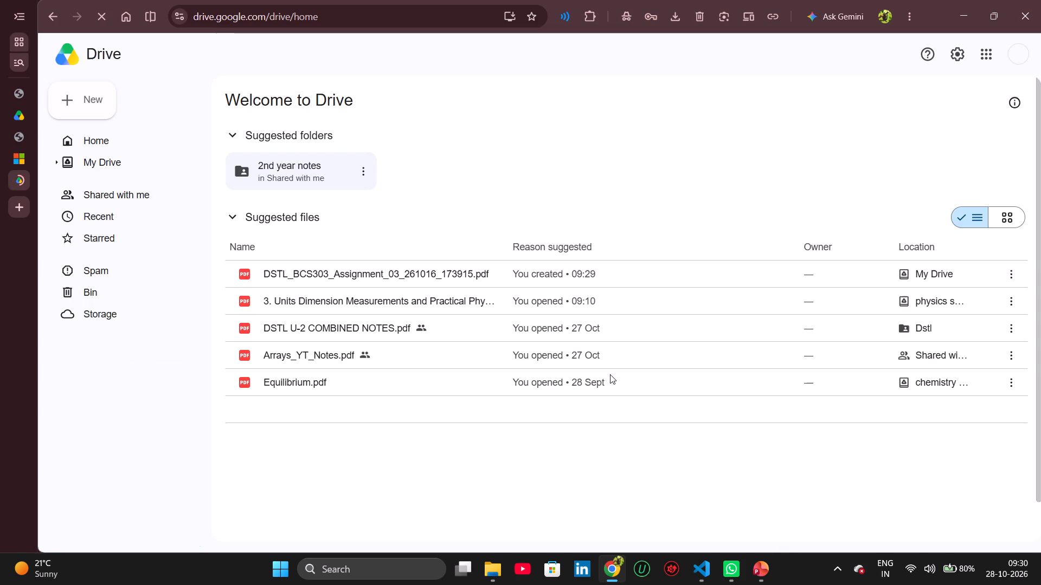
pyautogui.click(997, 271)
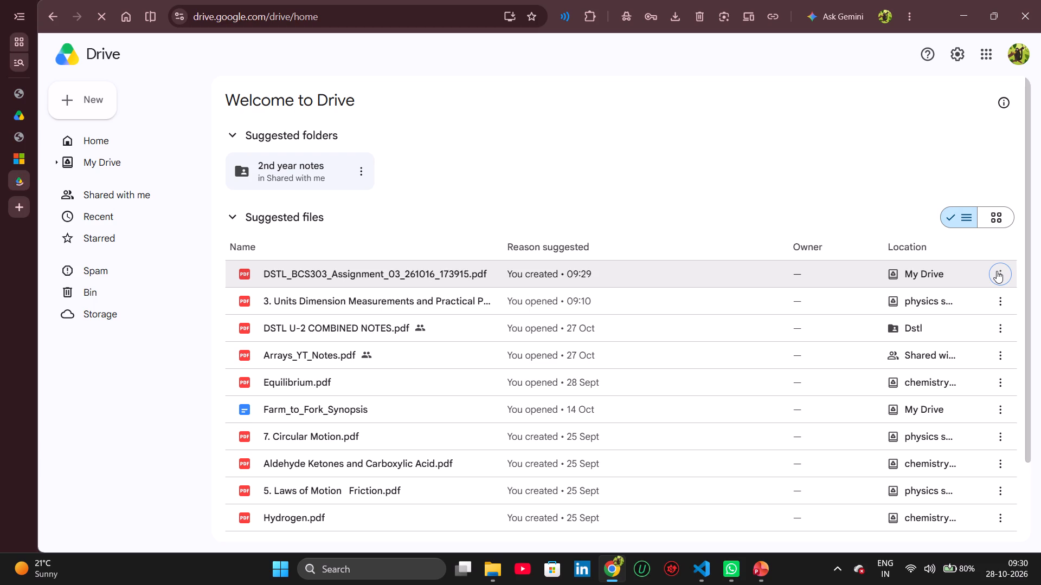
pyautogui.click(997, 271)
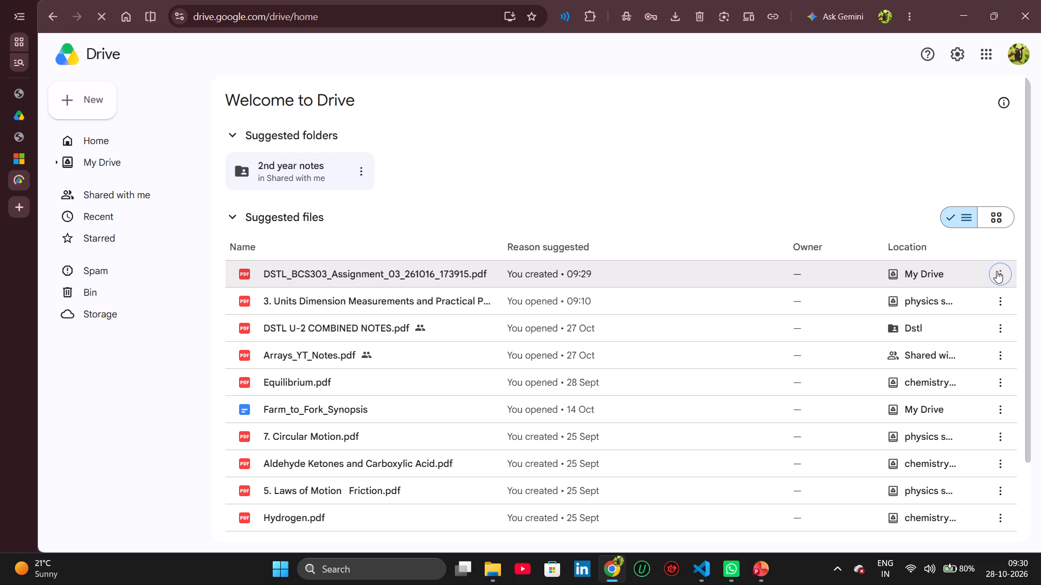
pyautogui.click(1004, 271)
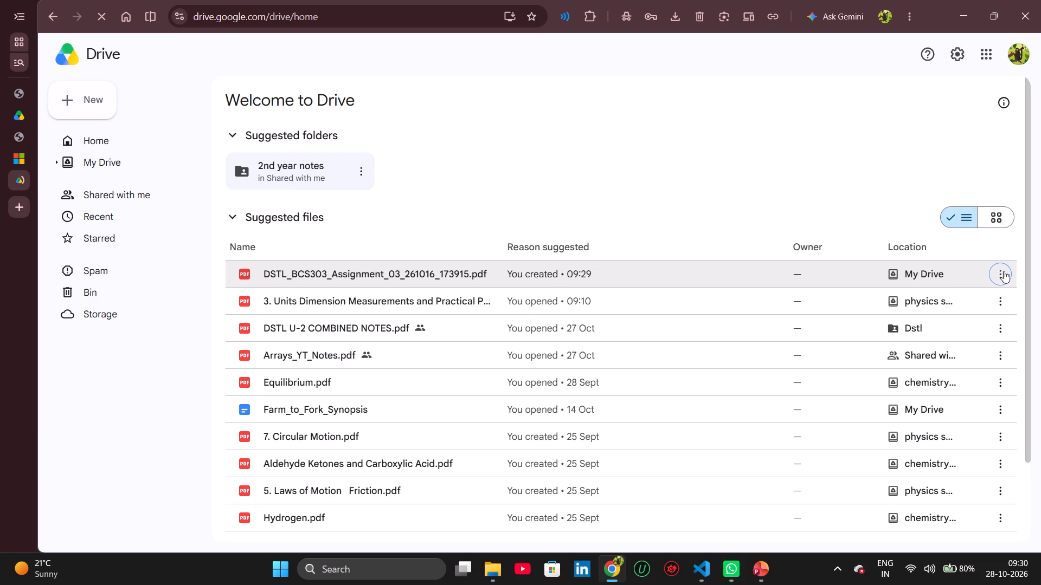
pyautogui.click(997, 270)
pyautogui.doubleClick(997, 270)
pyautogui.rightClick(851, 271)
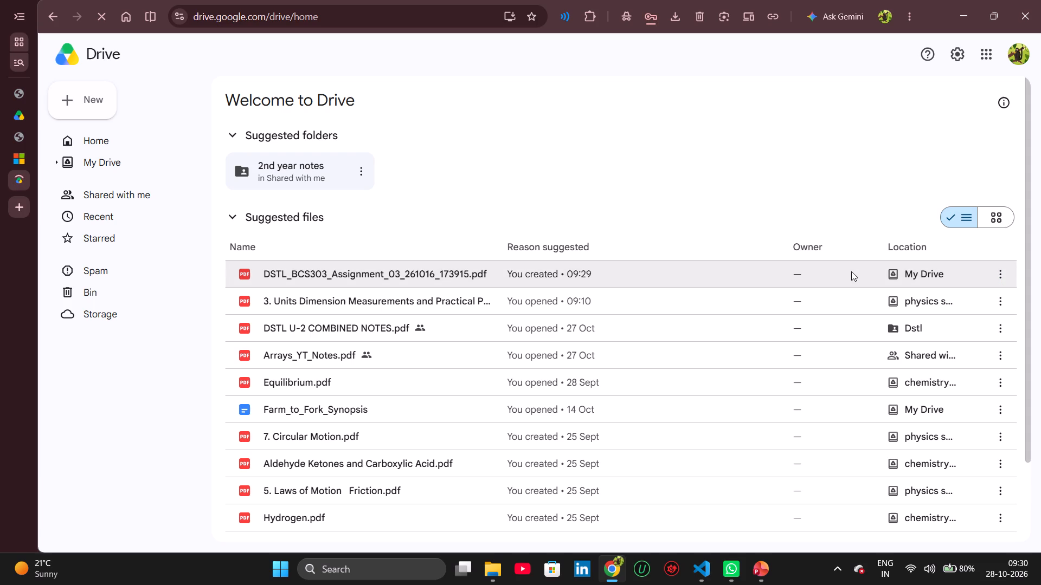
pyautogui.click(851, 271)
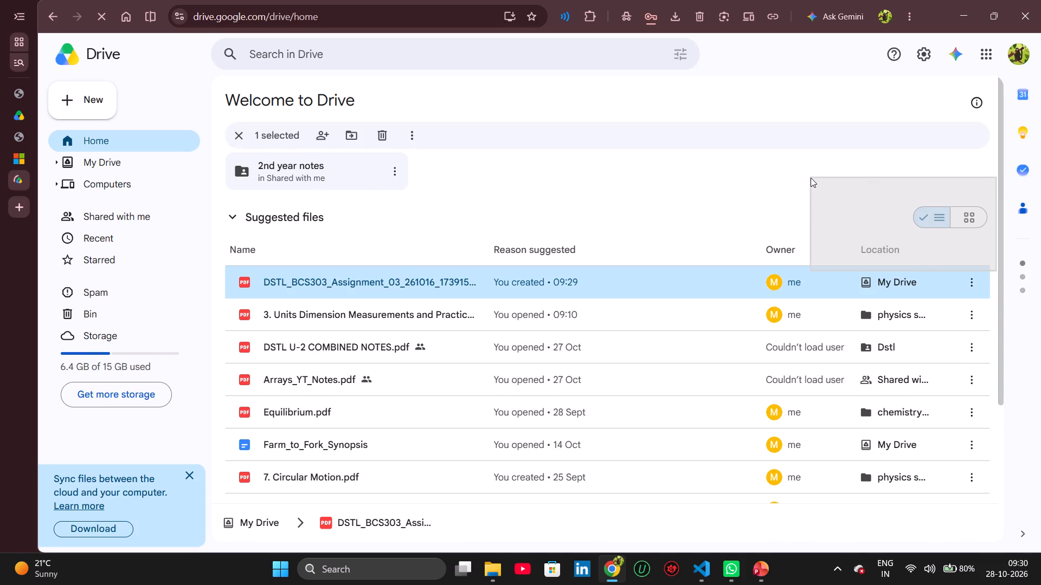
pyautogui.click(652, 148)
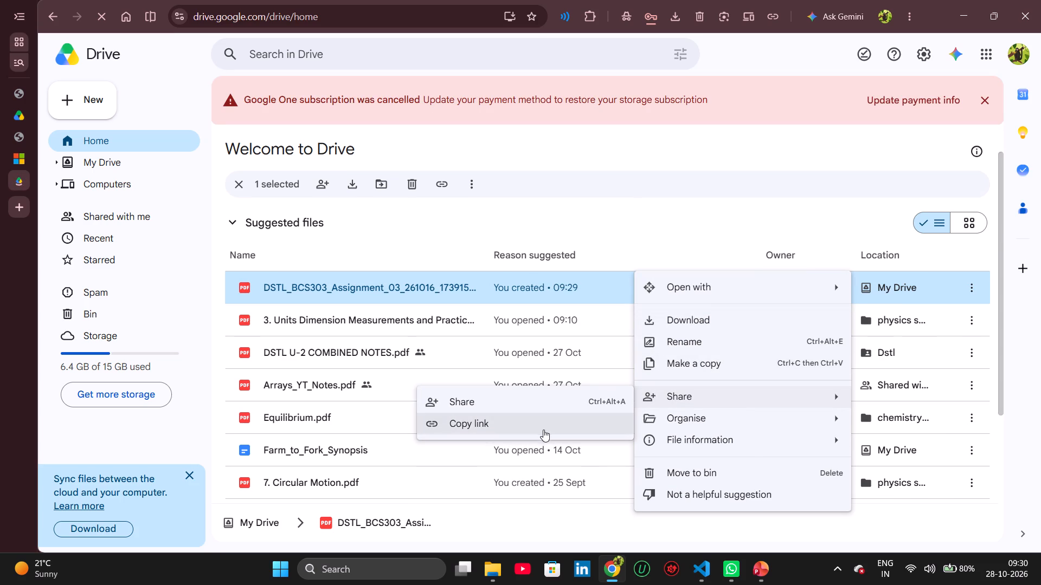
pyautogui.click(543, 429)
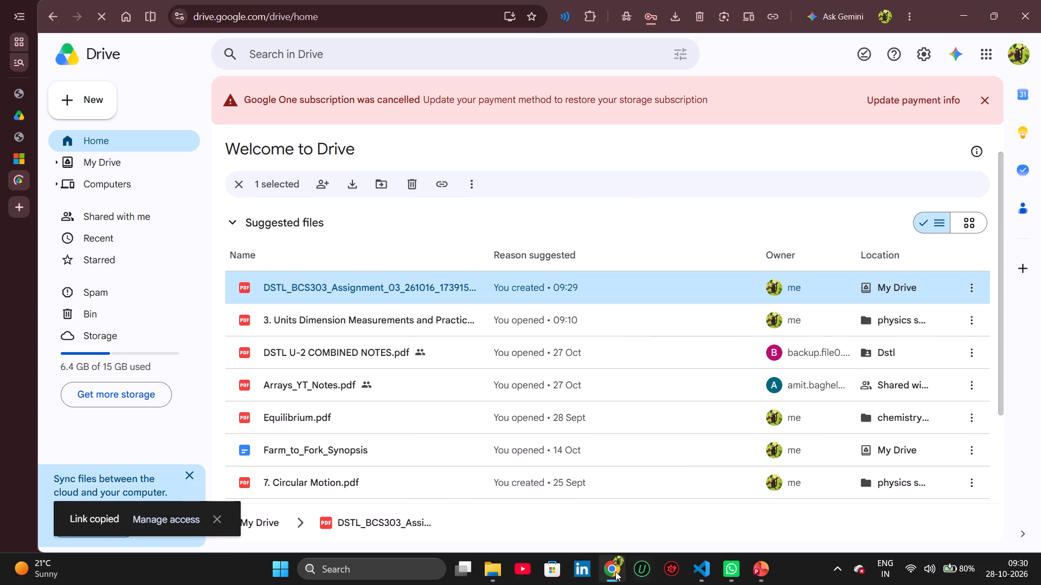
# Return to the DGI admin dashboard and paste the copied Drive link as the new assignment's file link.
pyautogui.click(613, 571)
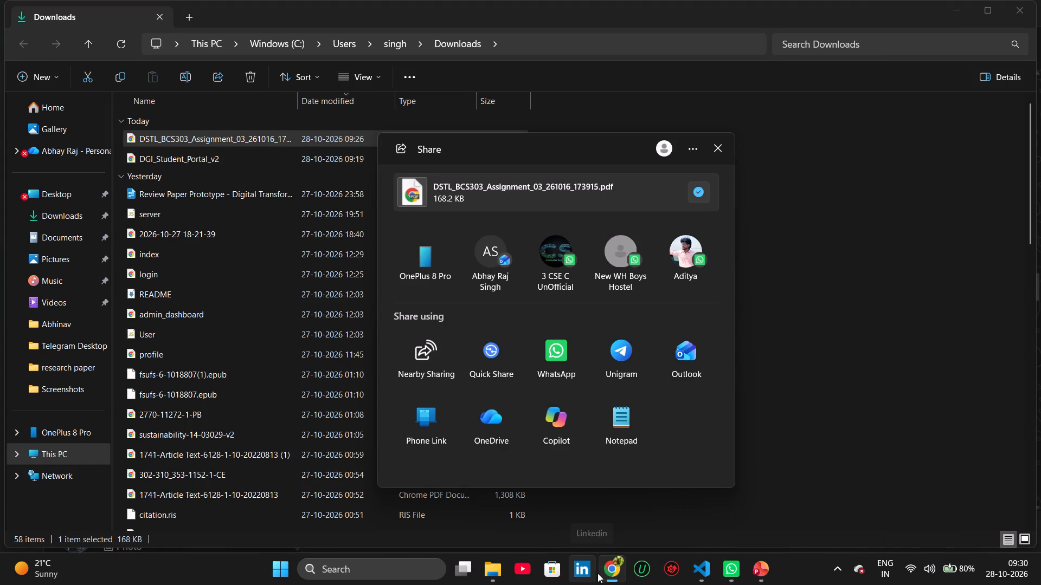
pyautogui.click(610, 576)
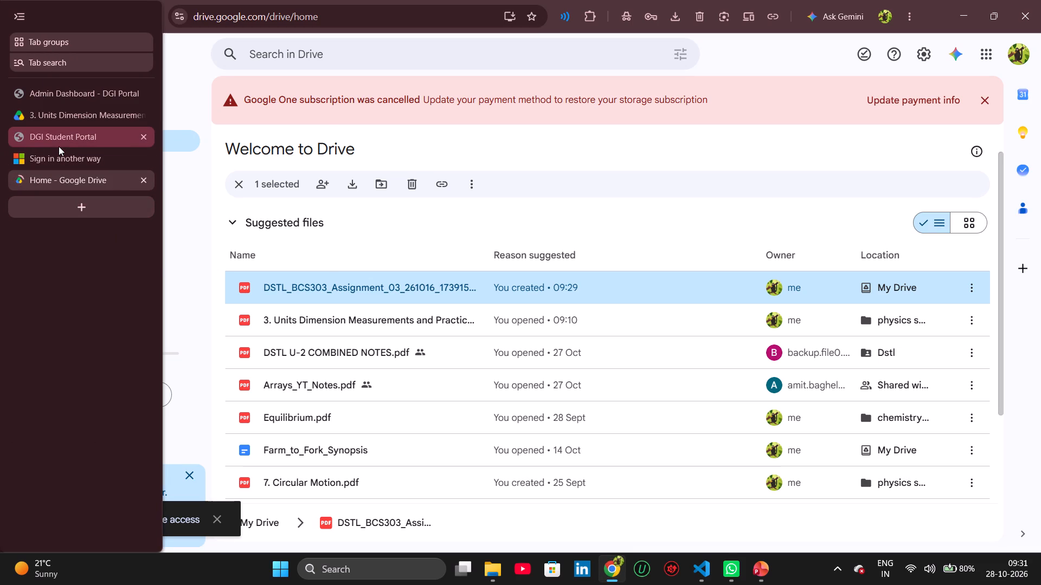
pyautogui.click(64, 133)
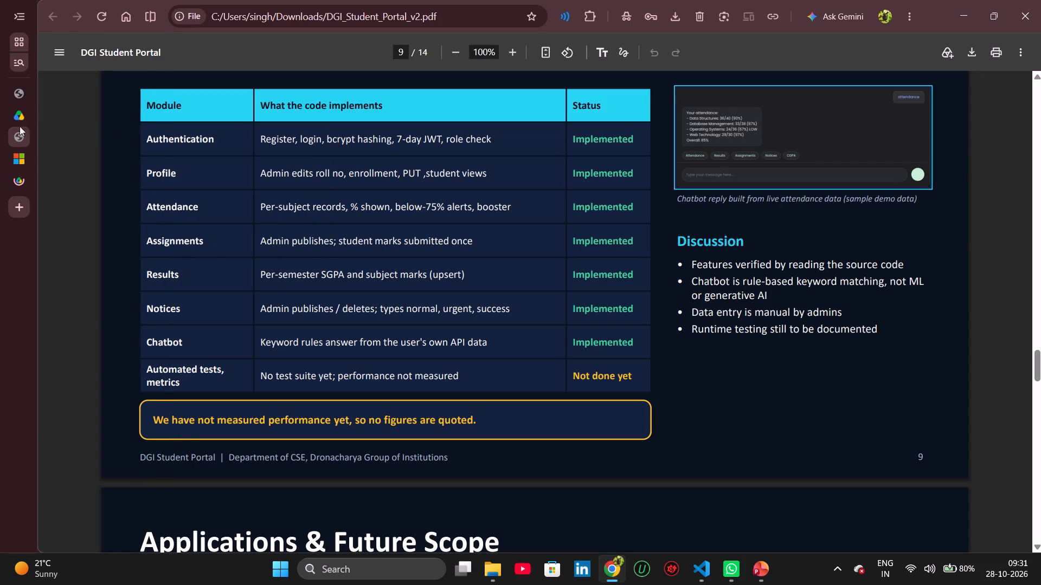
pyautogui.click(49, 94)
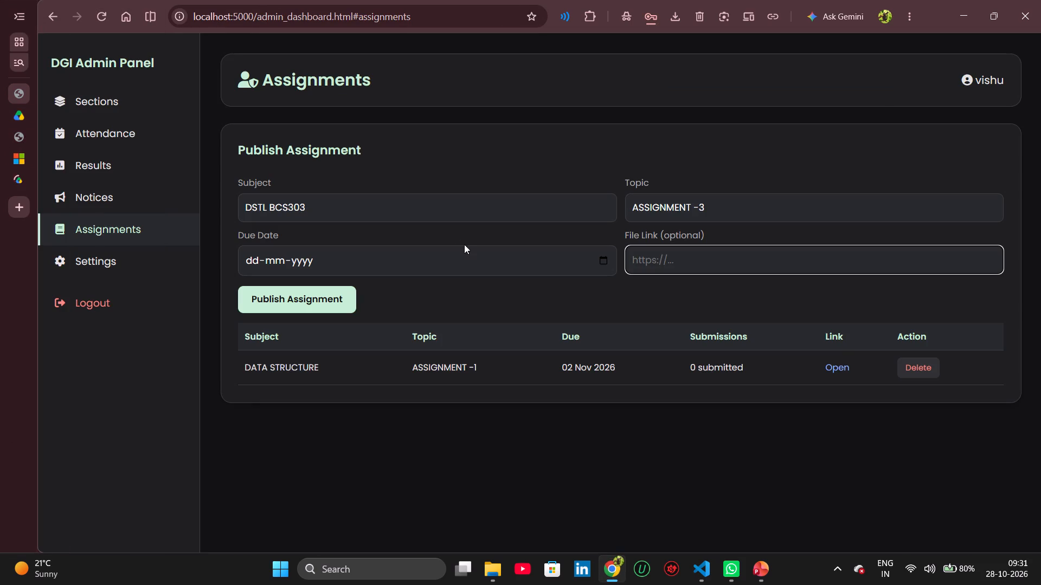
pyautogui.hotkey('ctrl', 'v')
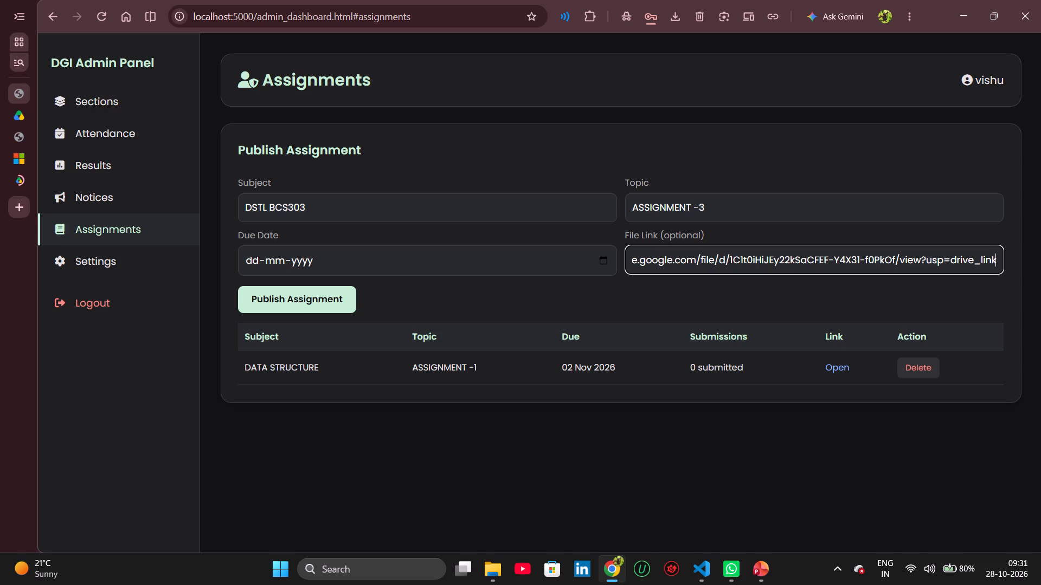
# Set the due date to 28-10-2026 and publish the DSTL BCS303 assignment.
pyautogui.click(342, 297)
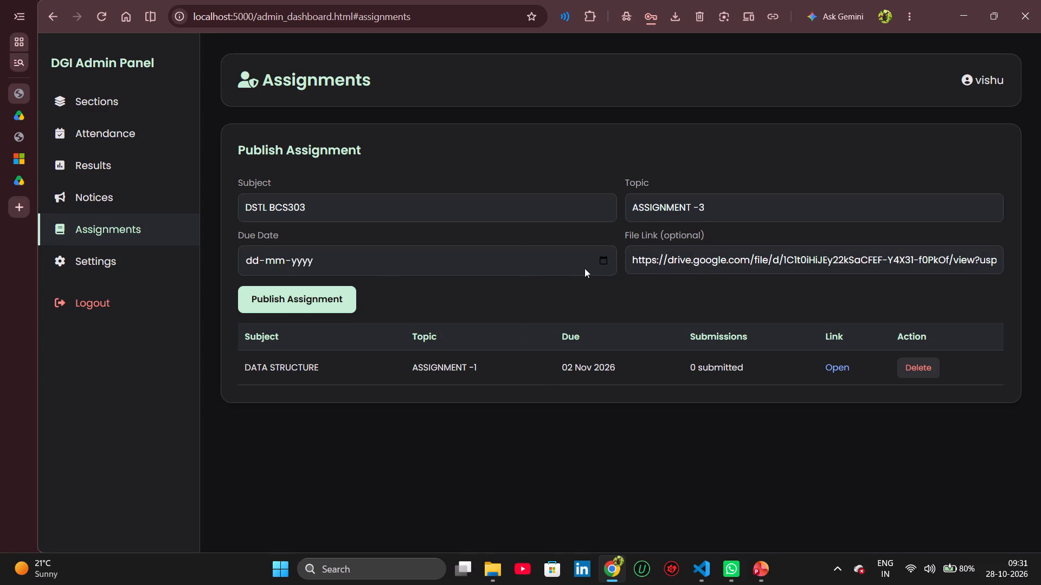
pyautogui.click(427, 263)
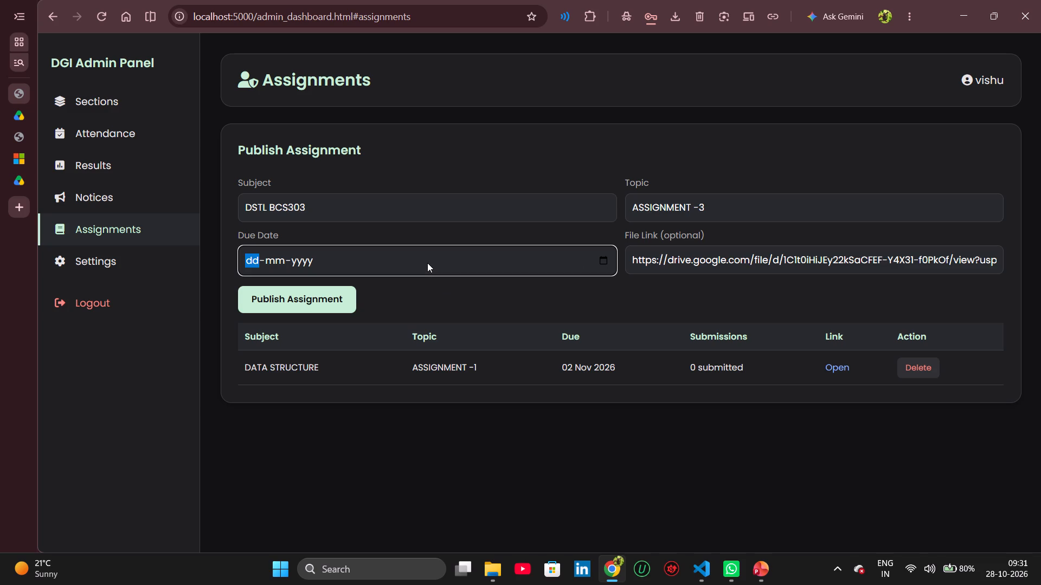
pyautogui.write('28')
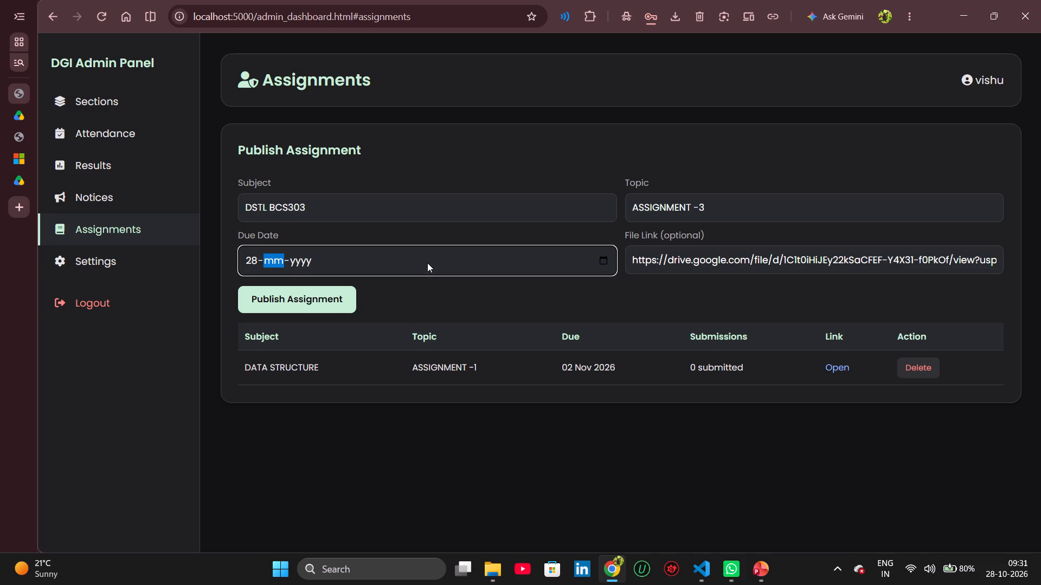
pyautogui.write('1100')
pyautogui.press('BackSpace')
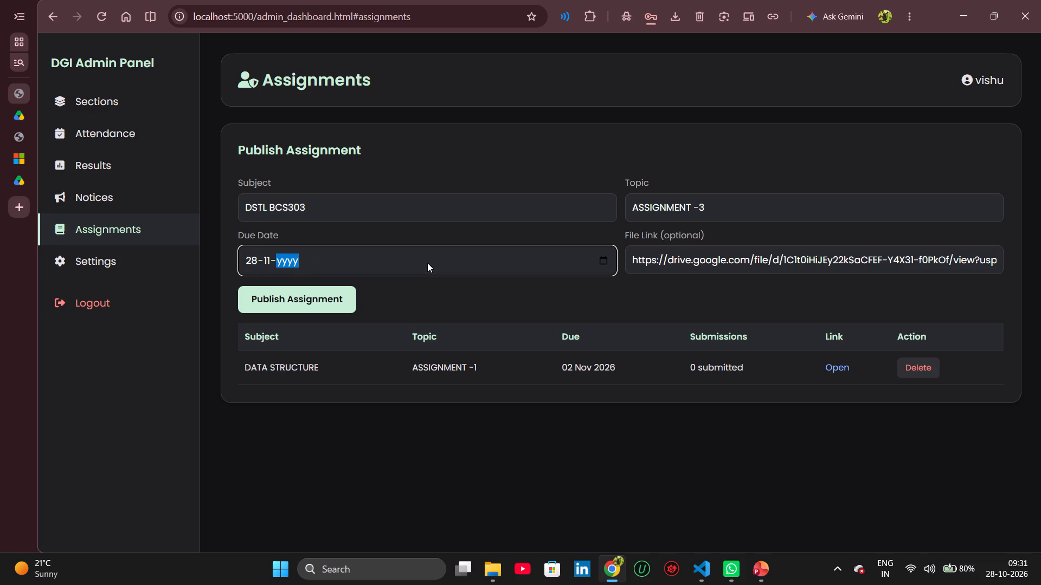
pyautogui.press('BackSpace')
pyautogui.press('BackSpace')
pyautogui.click(275, 258)
pyautogui.moveTo(275, 258); pyautogui.dragTo(266, 258)
pyautogui.click(266, 258)
pyautogui.press('BackSpace')
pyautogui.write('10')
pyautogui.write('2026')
pyautogui.click(502, 200)
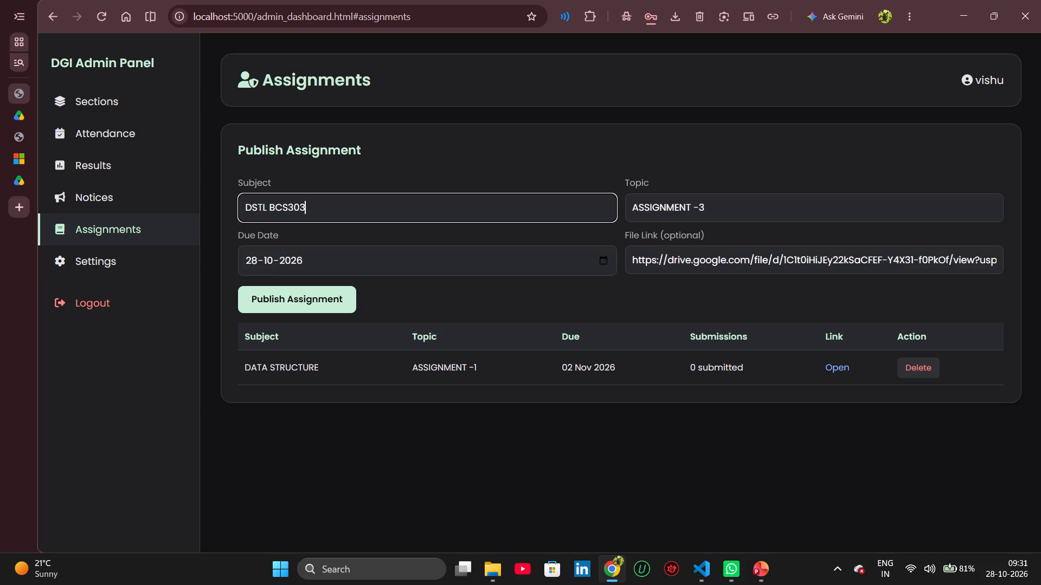
pyautogui.click(288, 307)
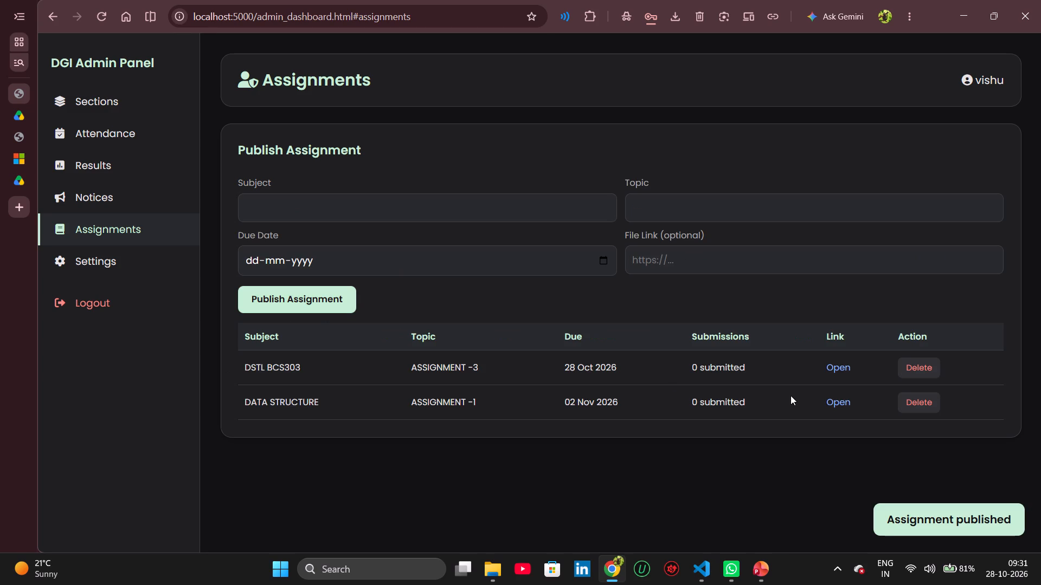
# Open the file link of the published DSTL BCS303 assignment, look over the PDF and return to the admin dashboard.
pyautogui.click(836, 369)
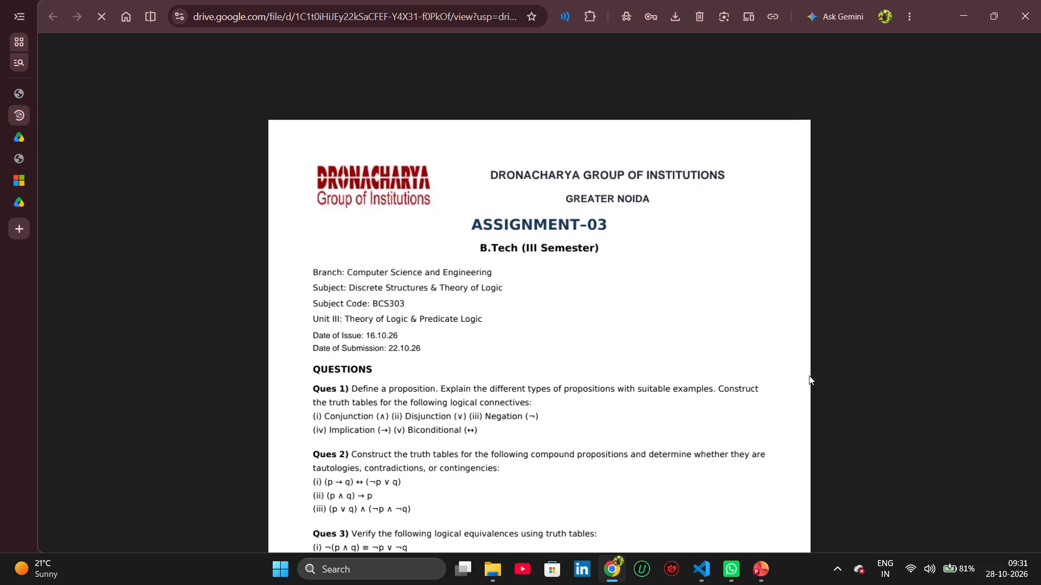
pyautogui.scroll(-5, 809, 375)
pyautogui.scroll(-5, 526, 299)
pyautogui.scroll(-4, 484, 249)
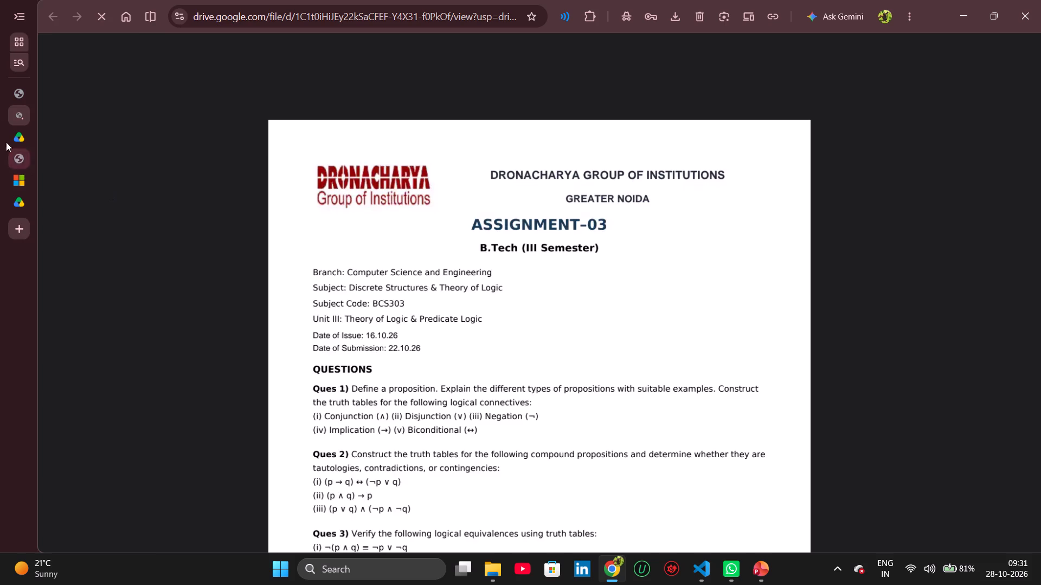
pyautogui.click(27, 100)
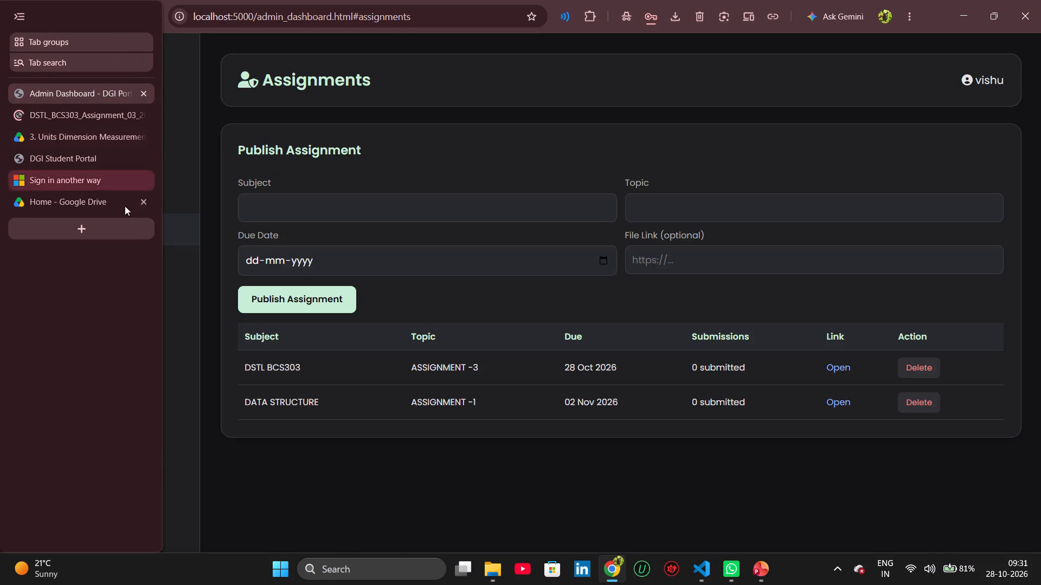
# Switch from the admin dashboard to File Explorer.
pyautogui.click(341, 529)
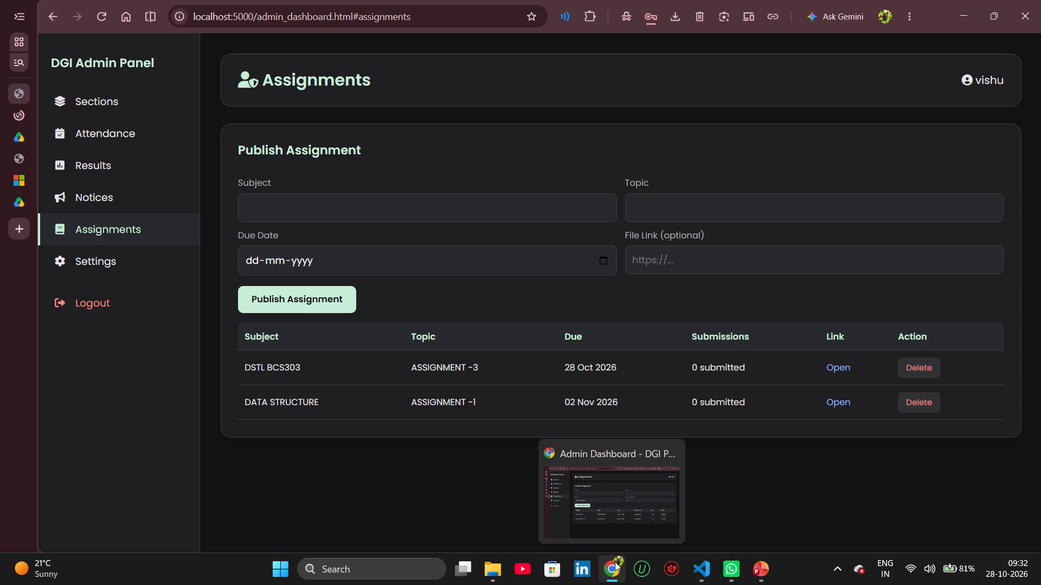
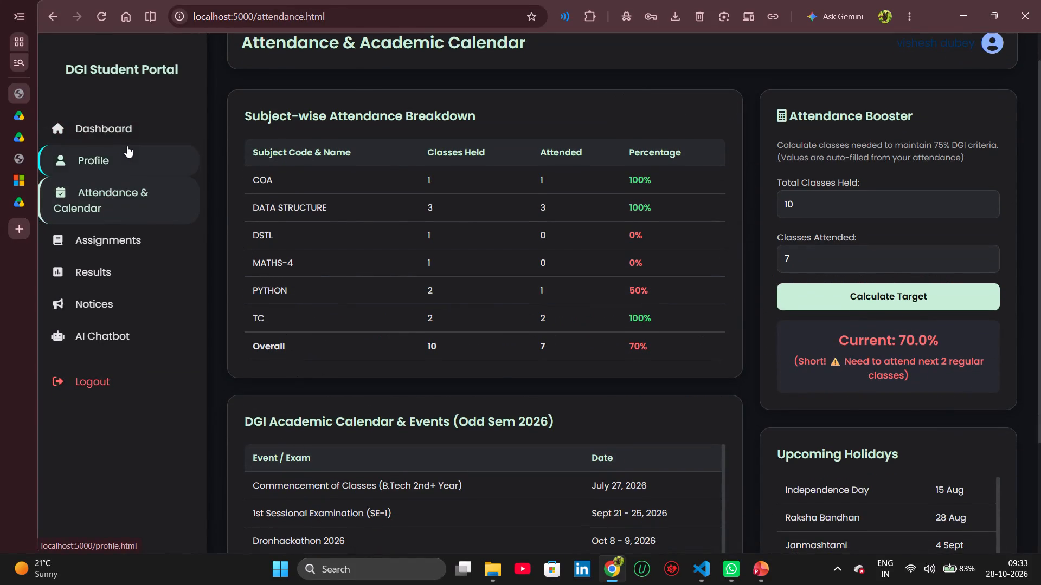
# Open the student dashboard, close the Claude window, and look over the attendance, pending assignments and recent alerts.
pyautogui.click(128, 160)
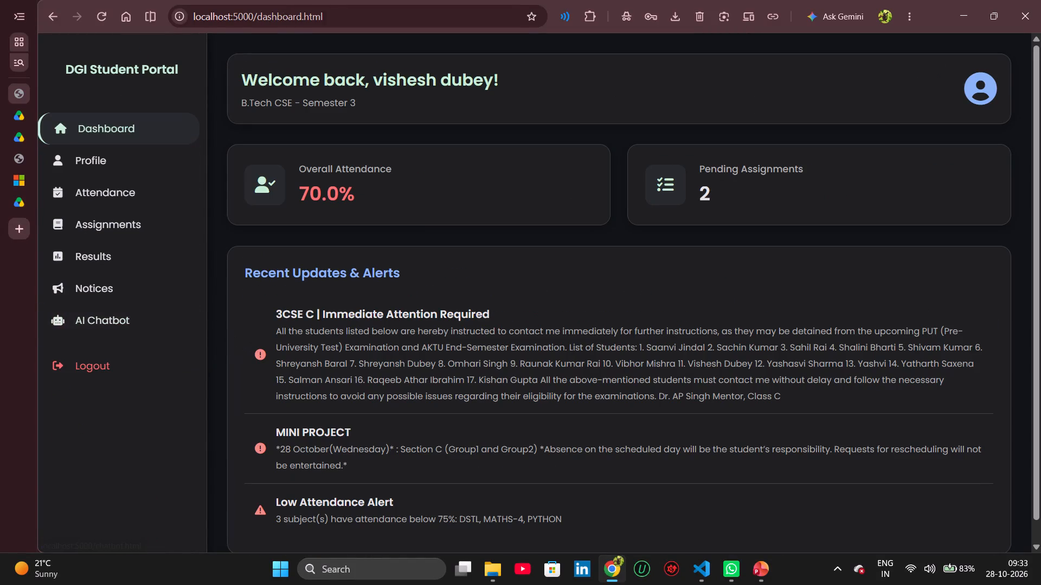
pyautogui.scroll(-1, 348, 363)
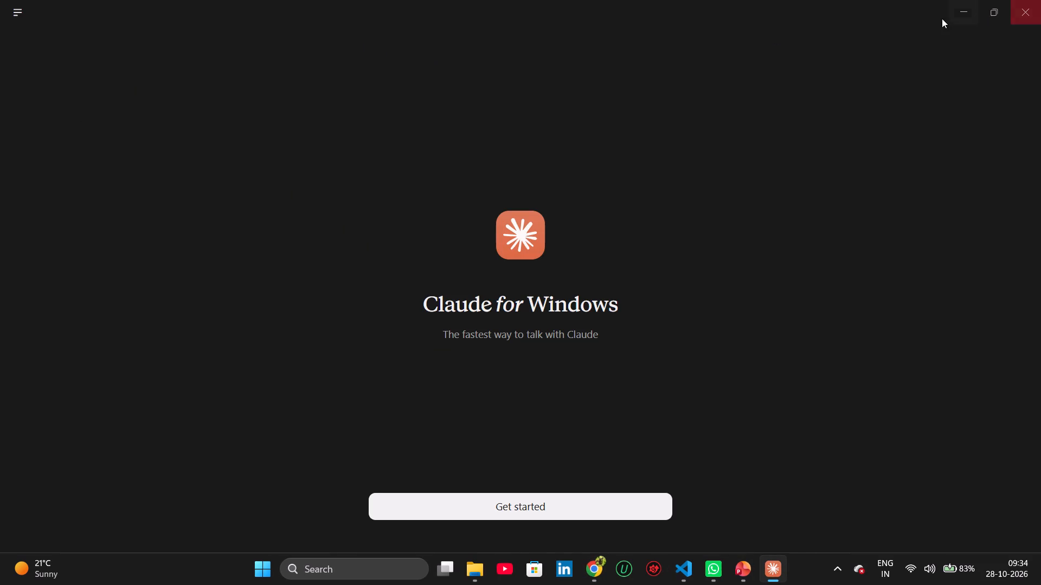
pyautogui.click(1029, 15)
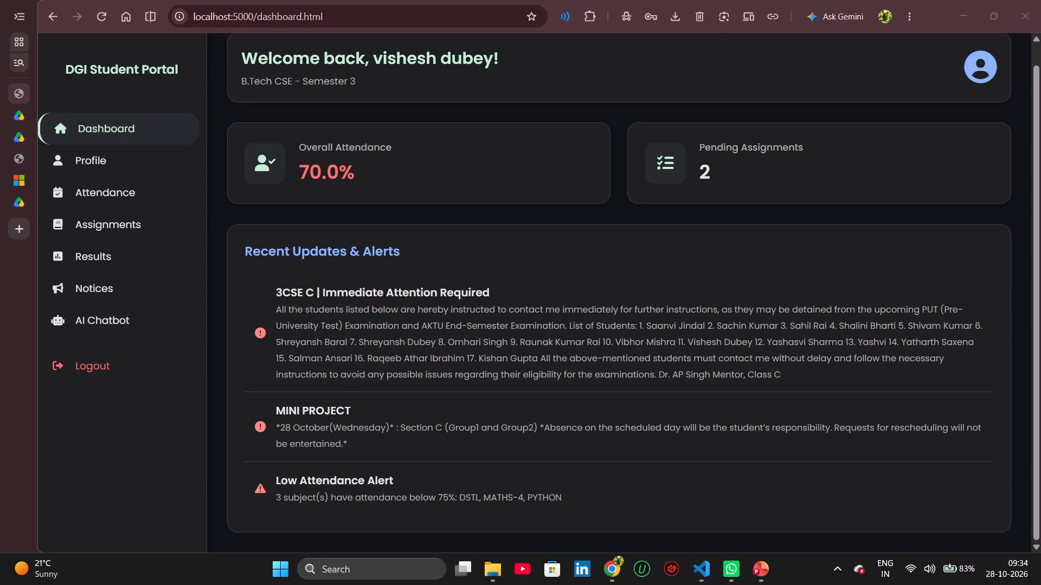
pyautogui.scroll(-2, 515, 369)
# Open the student's Attendance & Calendar page and calculate the target in the Attendance Booster with the auto-filled class counts.
pyautogui.click(114, 163)
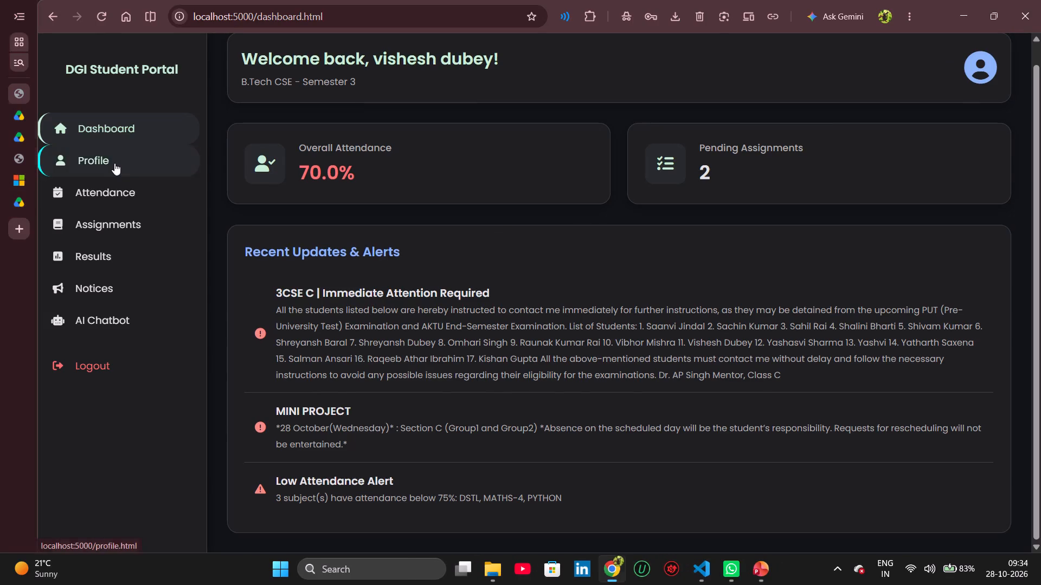
pyautogui.click(140, 235)
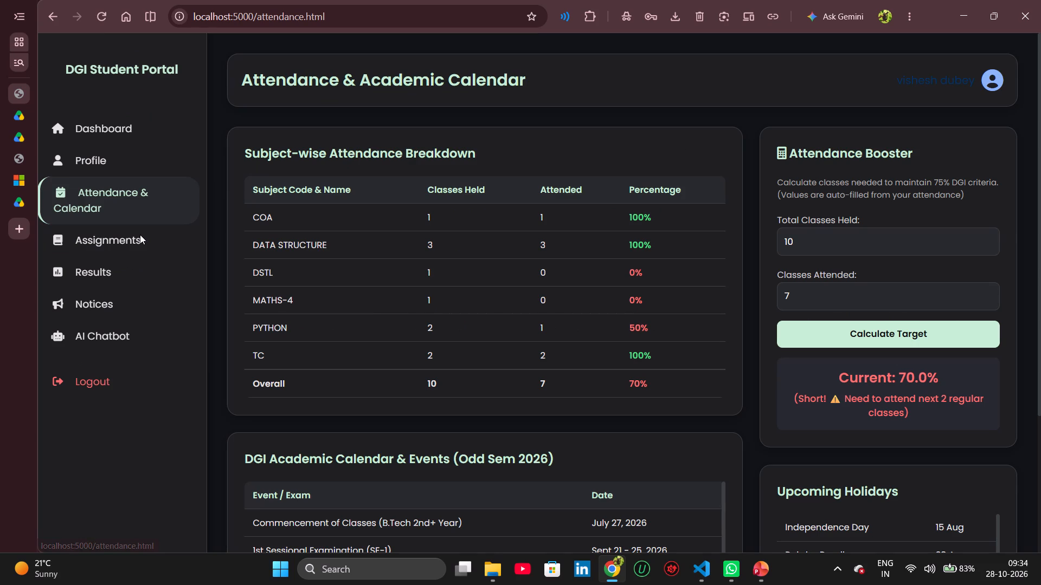
pyautogui.scroll(2, 183, 264)
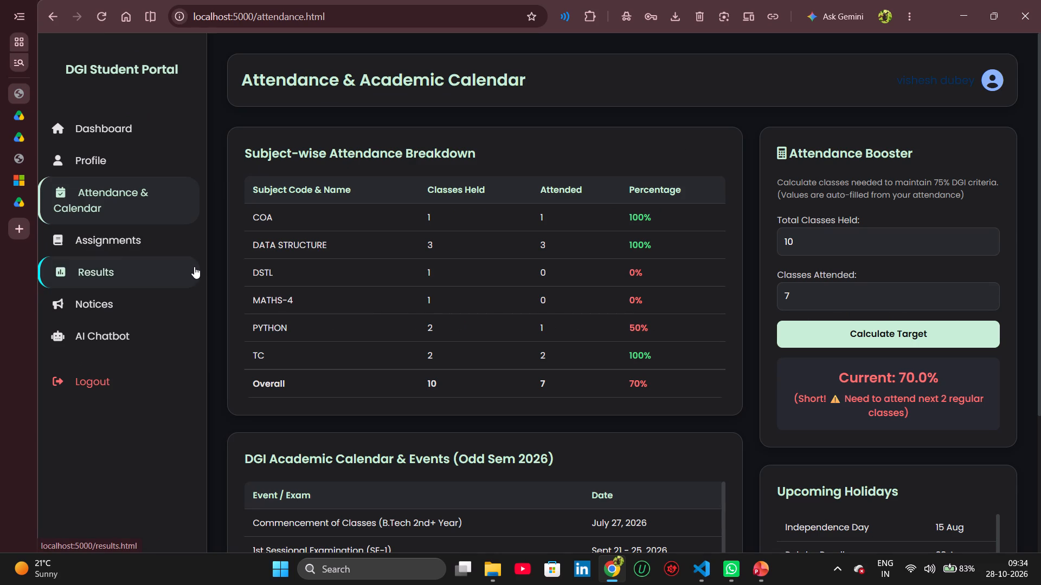
pyautogui.scroll(1, 194, 266)
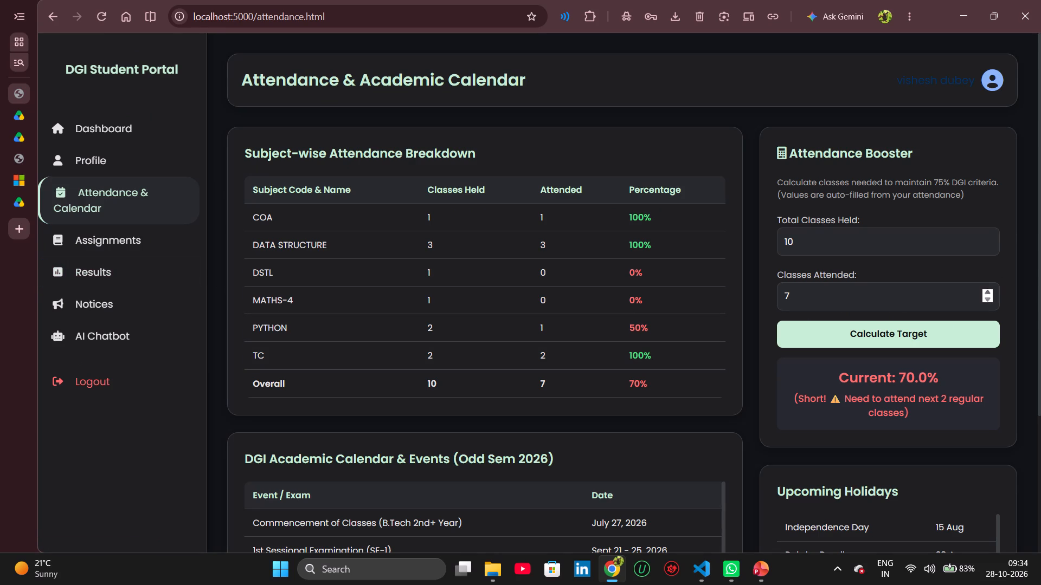
pyautogui.click(941, 337)
pyautogui.click(941, 337)
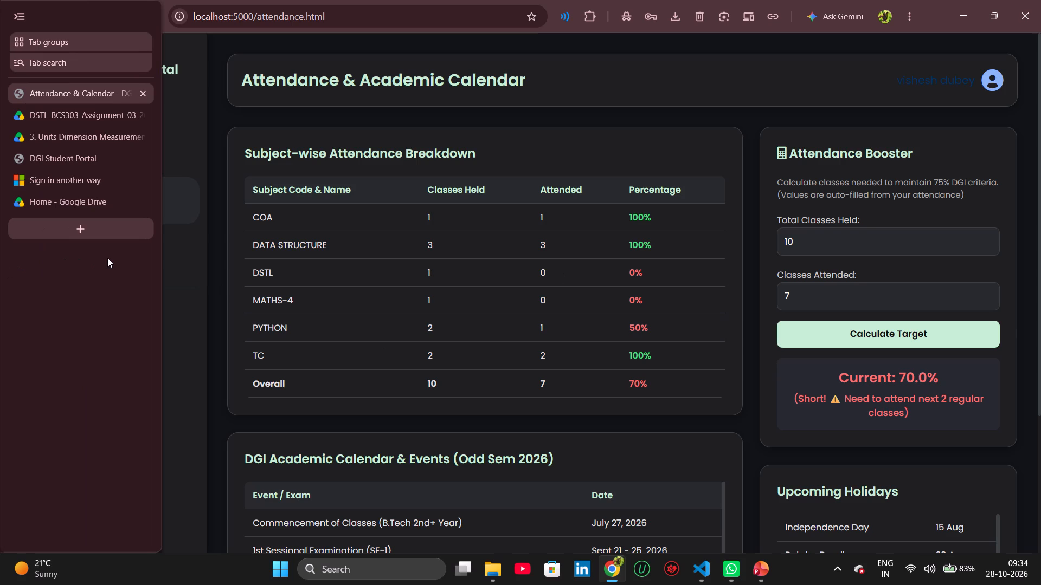
# Go to the student's assignments and open the file of DSTL BCS303 ASSIGNMENT -3.
pyautogui.click(188, 243)
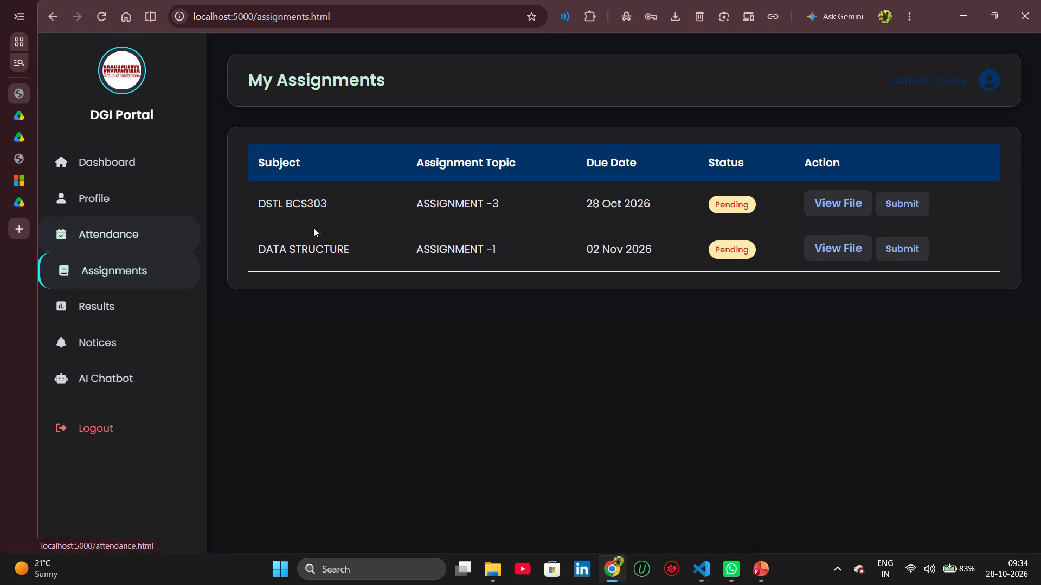
pyautogui.click(841, 203)
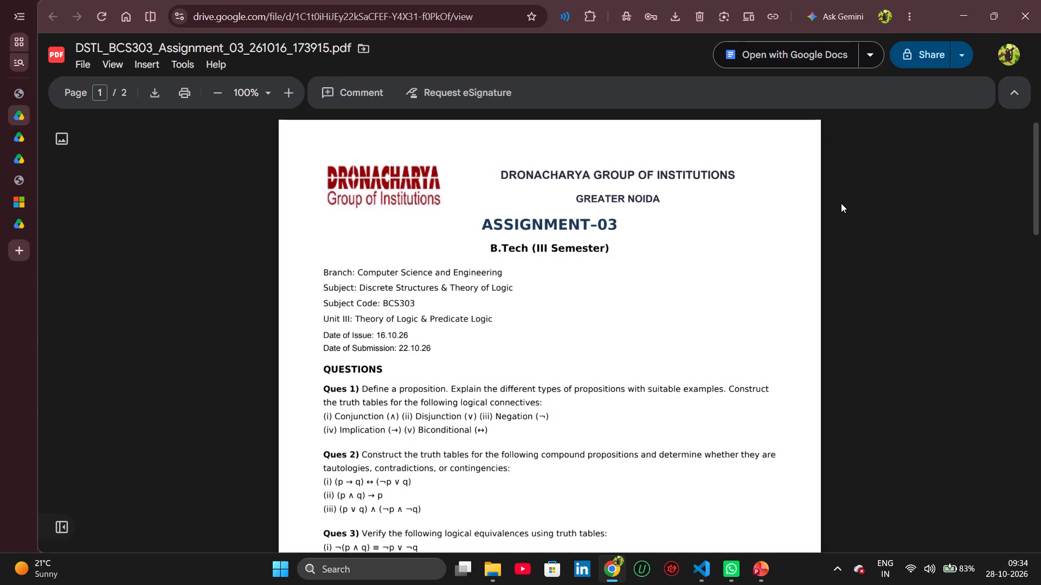
# Look through both pages of the DSTL BCS303 Assignment-03 PDF and return to its beginning.
pyautogui.scroll(-8, 841, 203)
pyautogui.scroll(4, 841, 203)
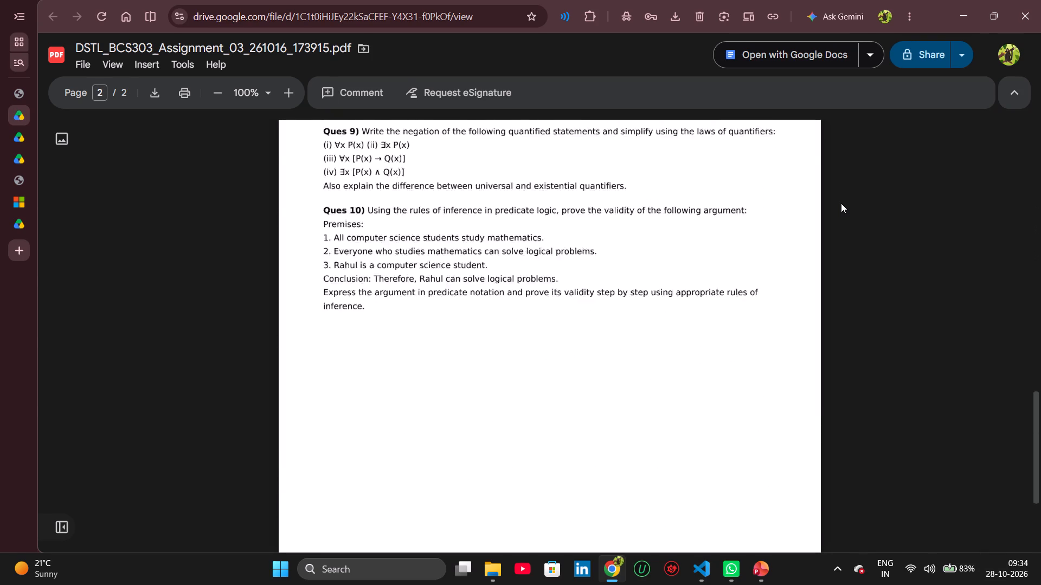
pyautogui.scroll(8, 841, 203)
pyautogui.scroll(-9, 841, 203)
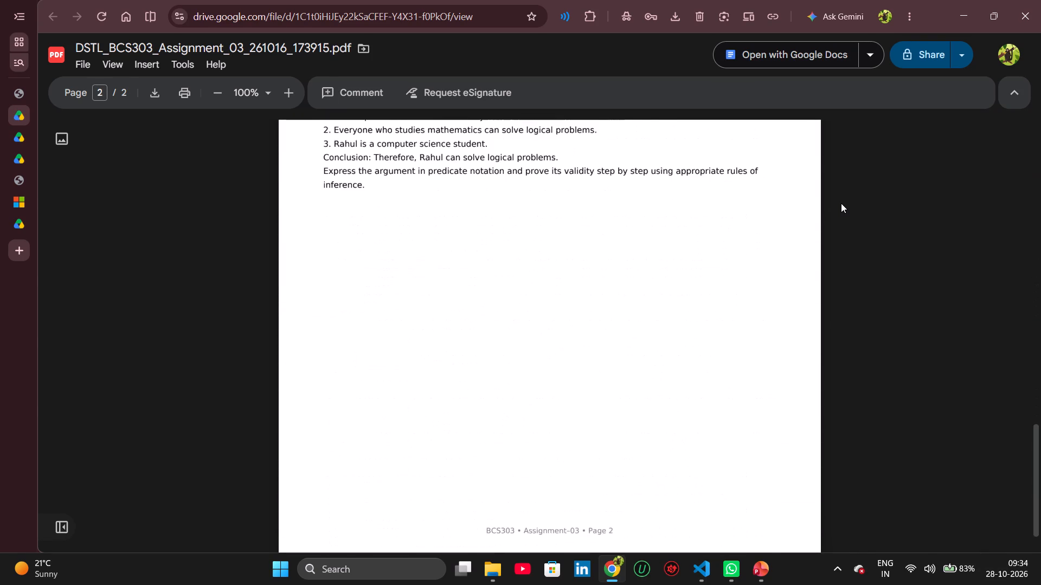
pyautogui.scroll(8, 841, 203)
pyautogui.scroll(-6, 841, 203)
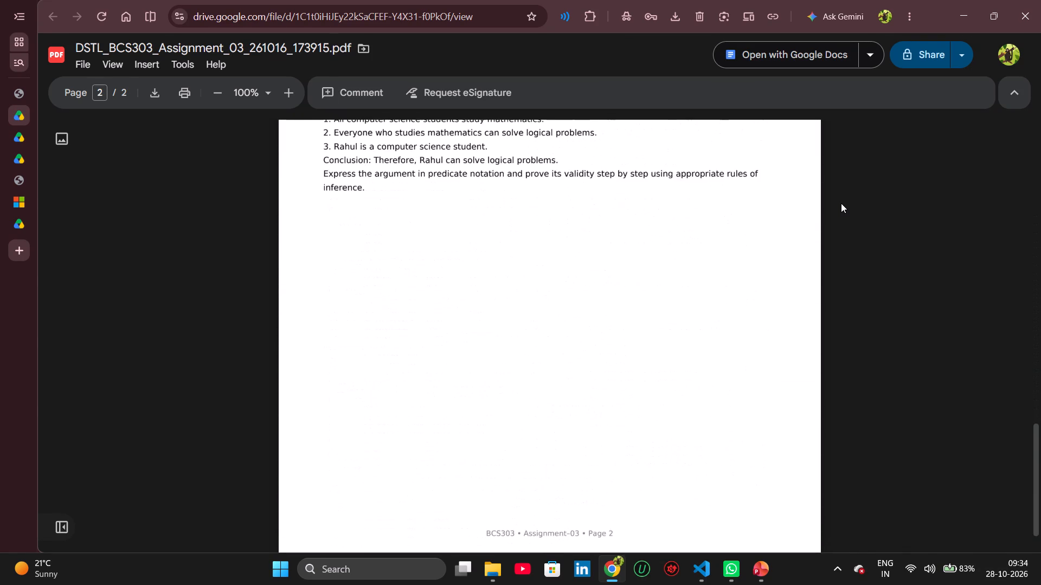
pyautogui.scroll(3, 841, 203)
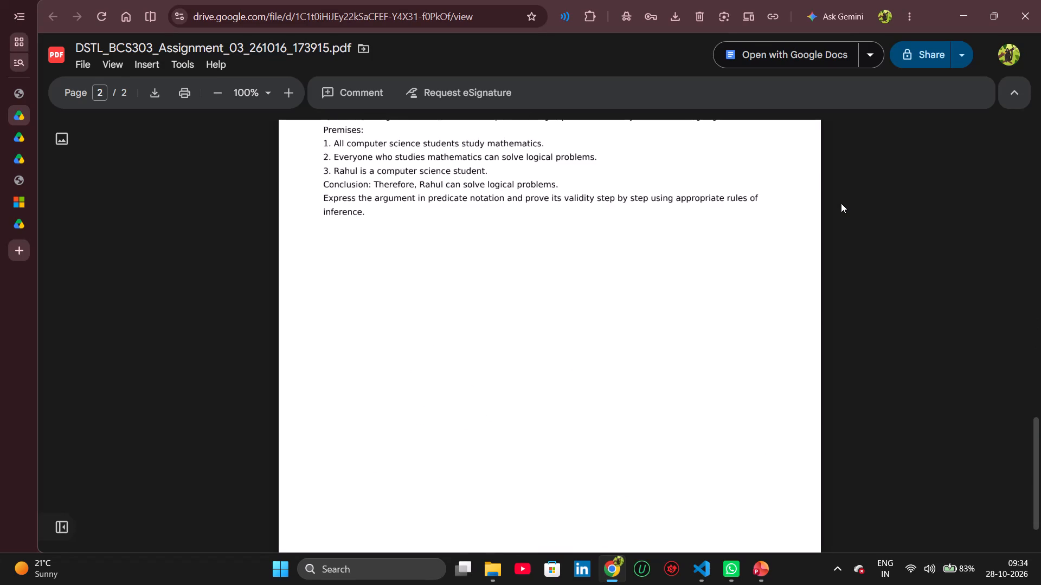
pyautogui.scroll(3, 841, 203)
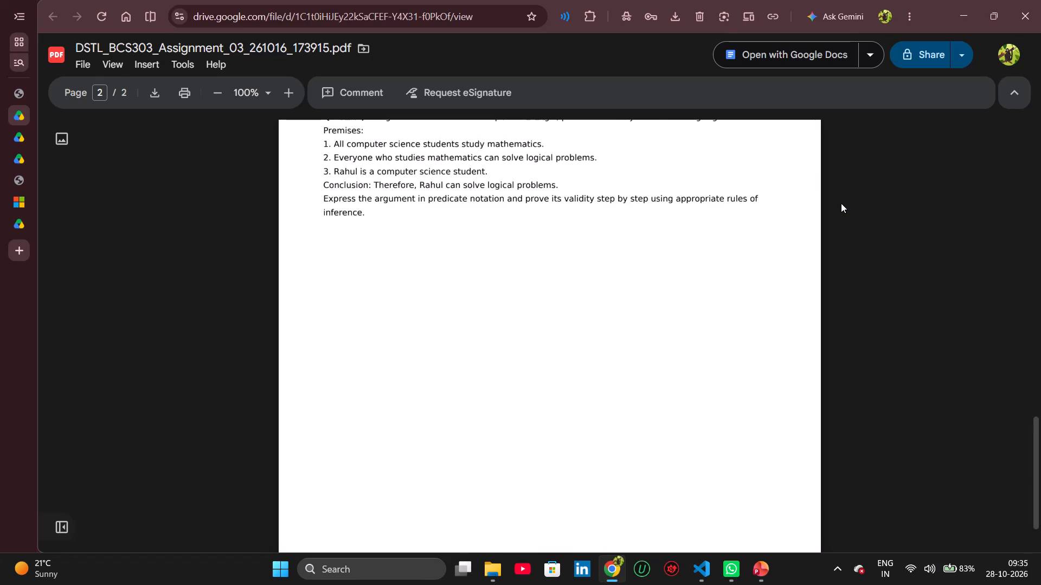
pyautogui.scroll(2, 841, 203)
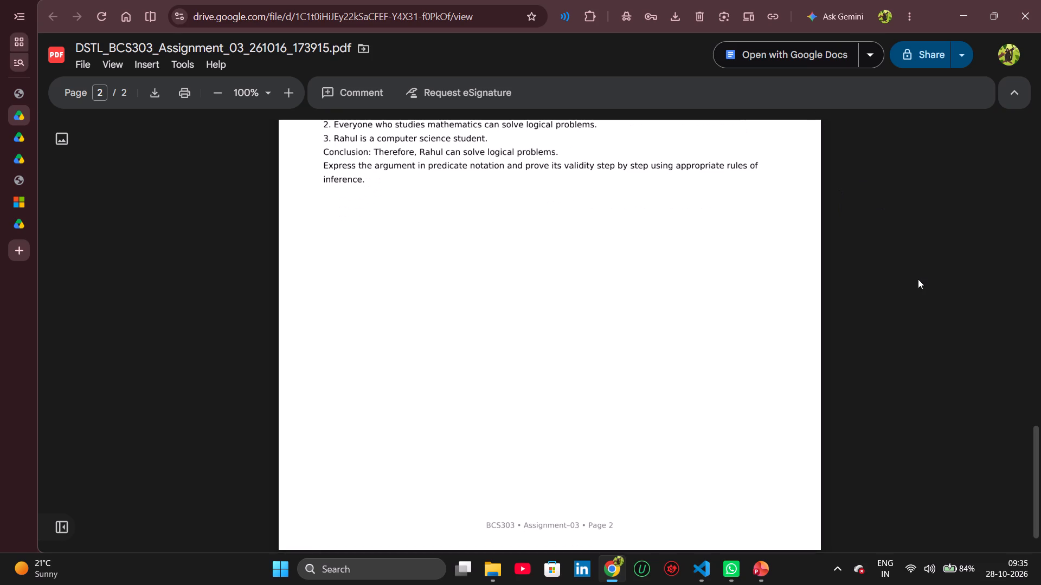
pyautogui.scroll(4, 918, 279)
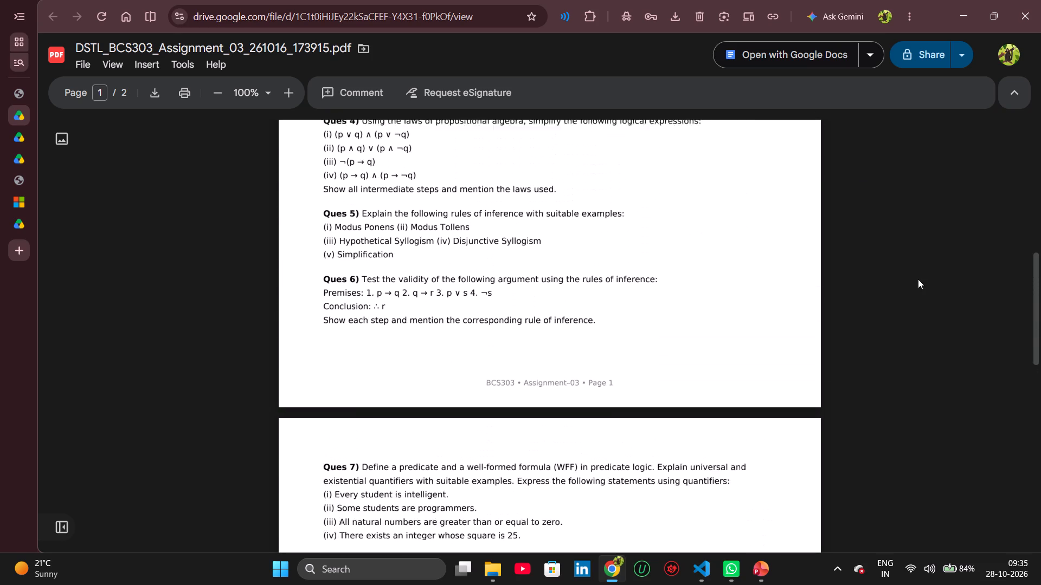
pyautogui.scroll(1, 918, 279)
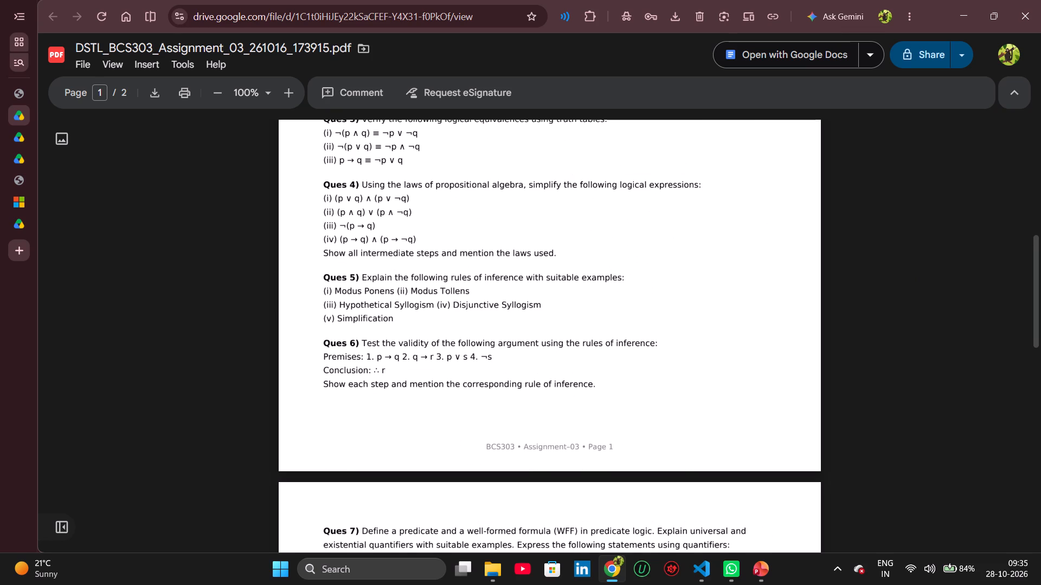
pyautogui.scroll(6, 674, 315)
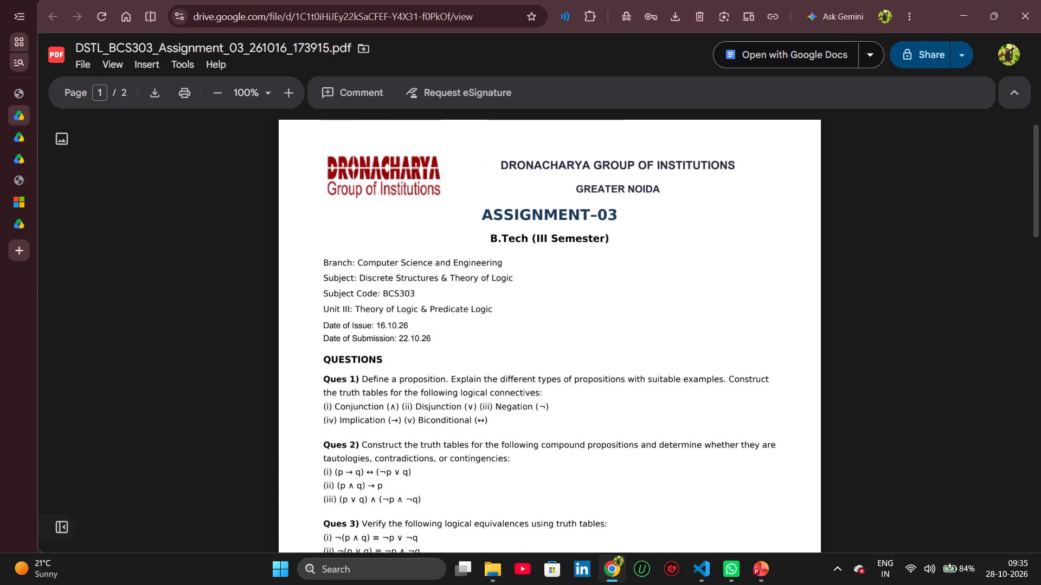
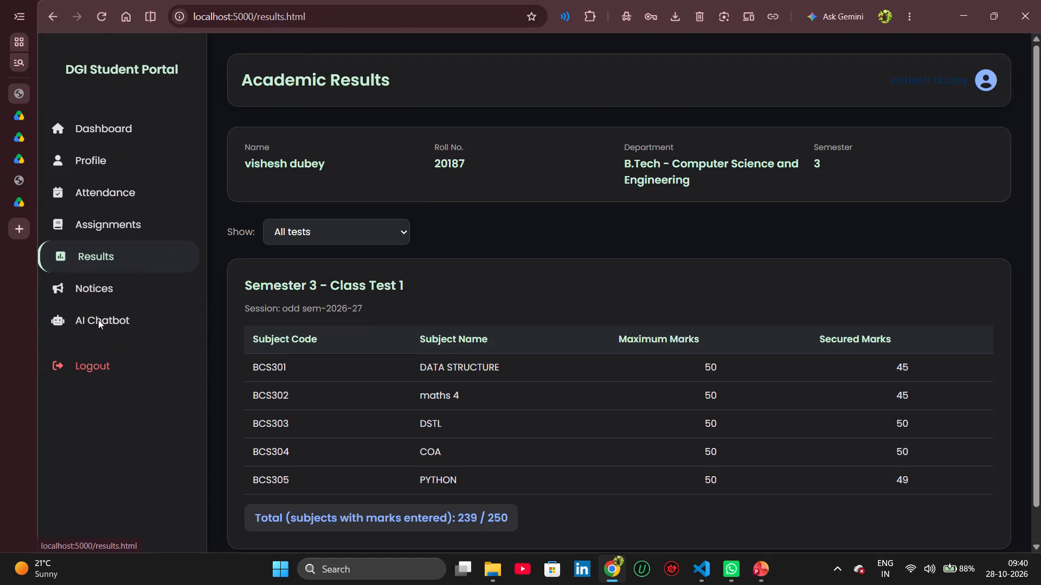
# Examine the test filter options and the Semester 3 Class Test 1 marks table on the student's Academic Results page.
pyautogui.click(345, 225)
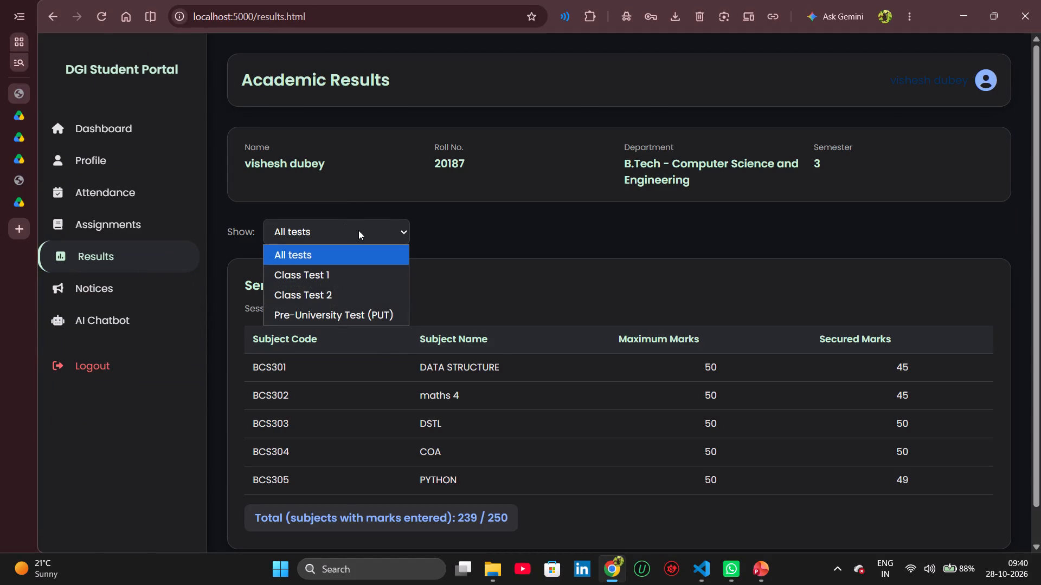
pyautogui.click(358, 230)
pyautogui.click(358, 230)
pyautogui.click(358, 230)
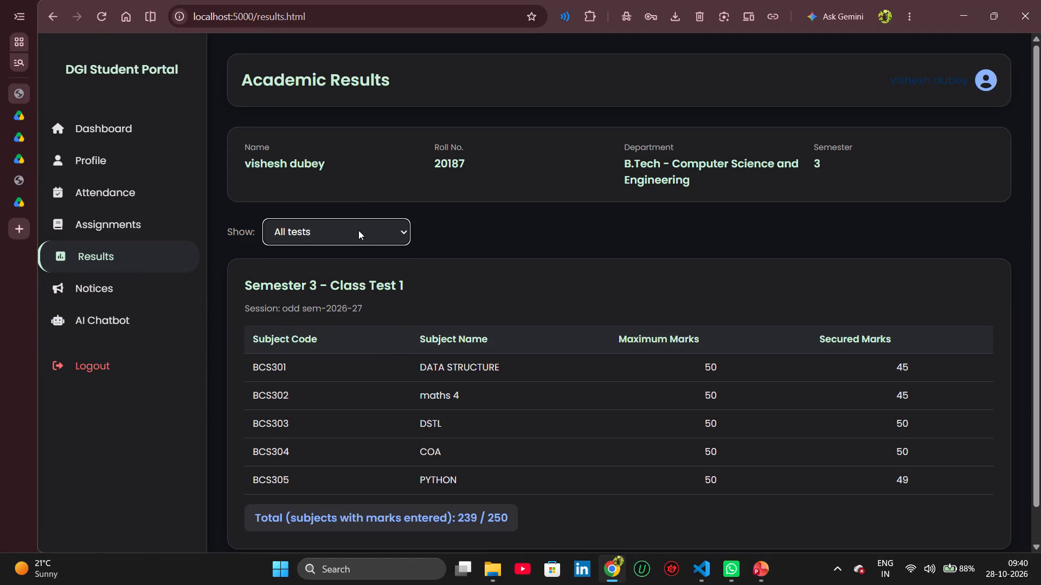
pyautogui.scroll(-1, 640, 231)
pyautogui.hscroll(1, 640, 231)
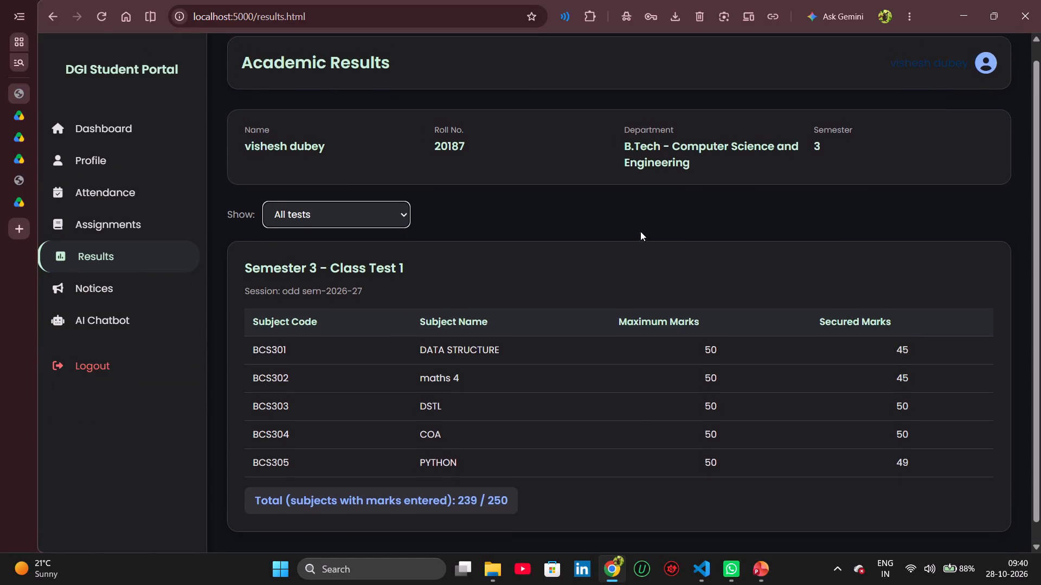
pyautogui.hscroll(1, 640, 231)
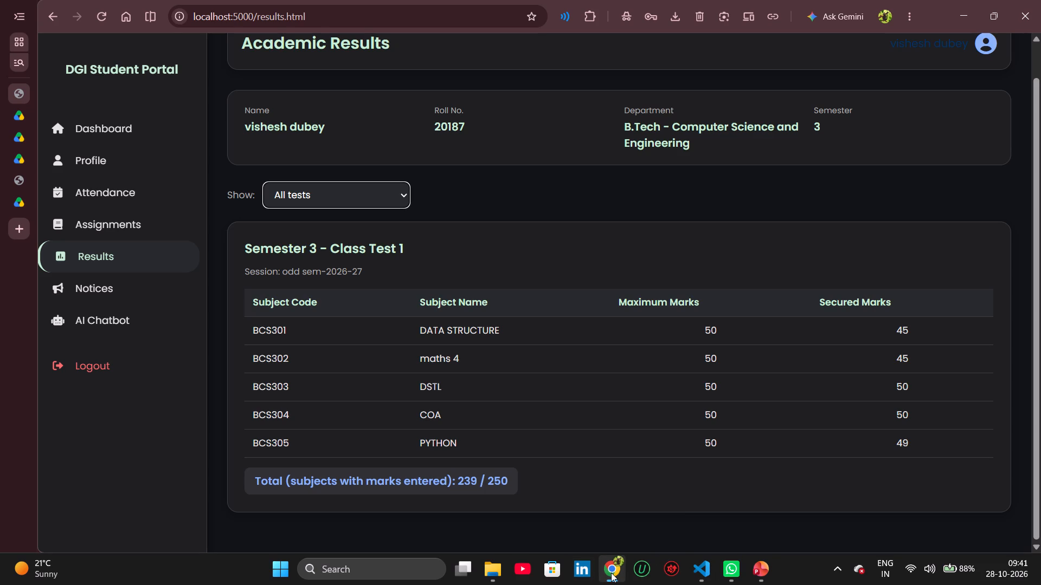
pyautogui.click(619, 337)
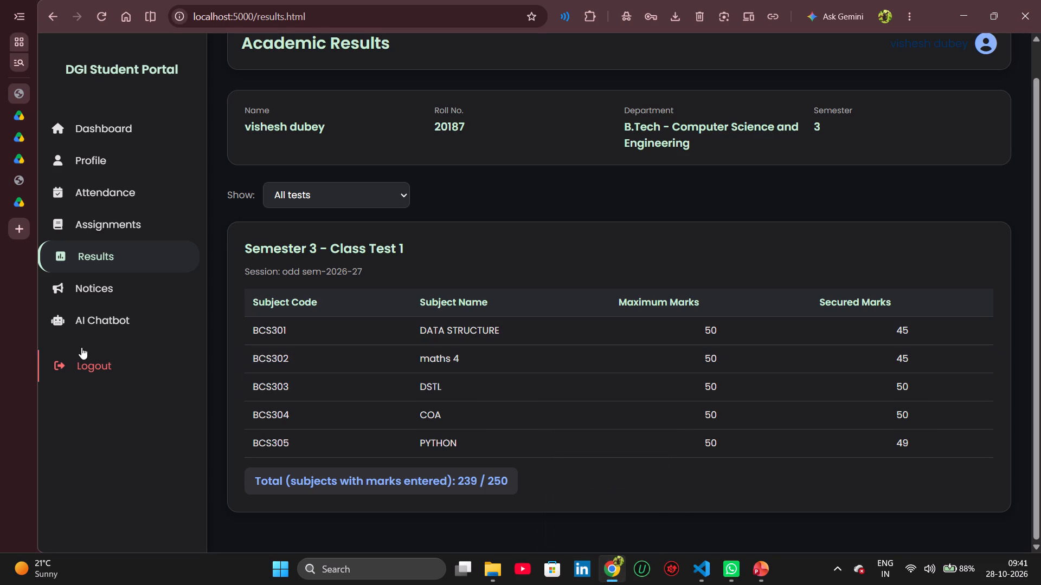
pyautogui.scroll(-1, 855, 262)
pyautogui.scroll(2, 855, 262)
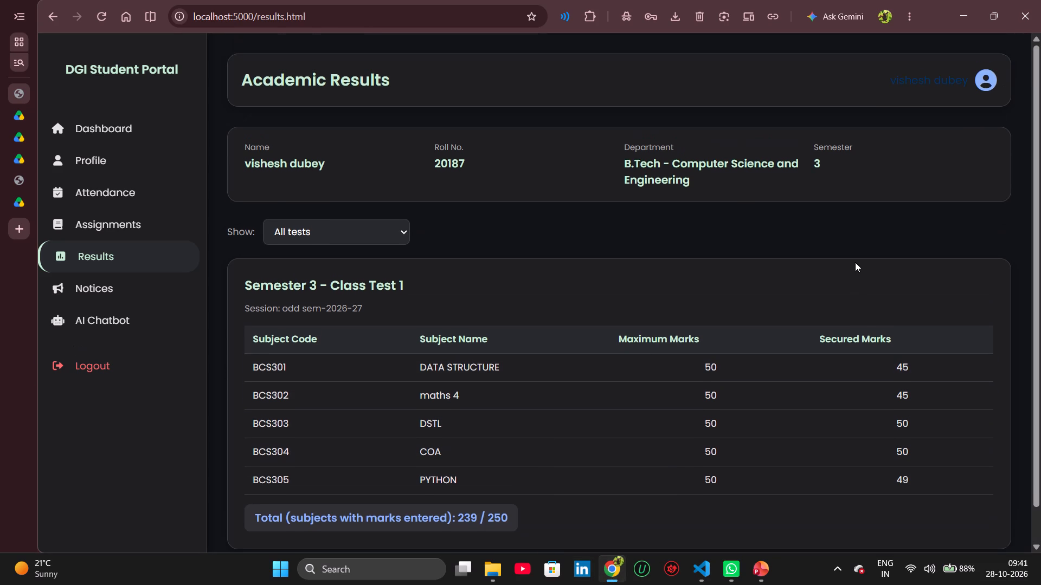
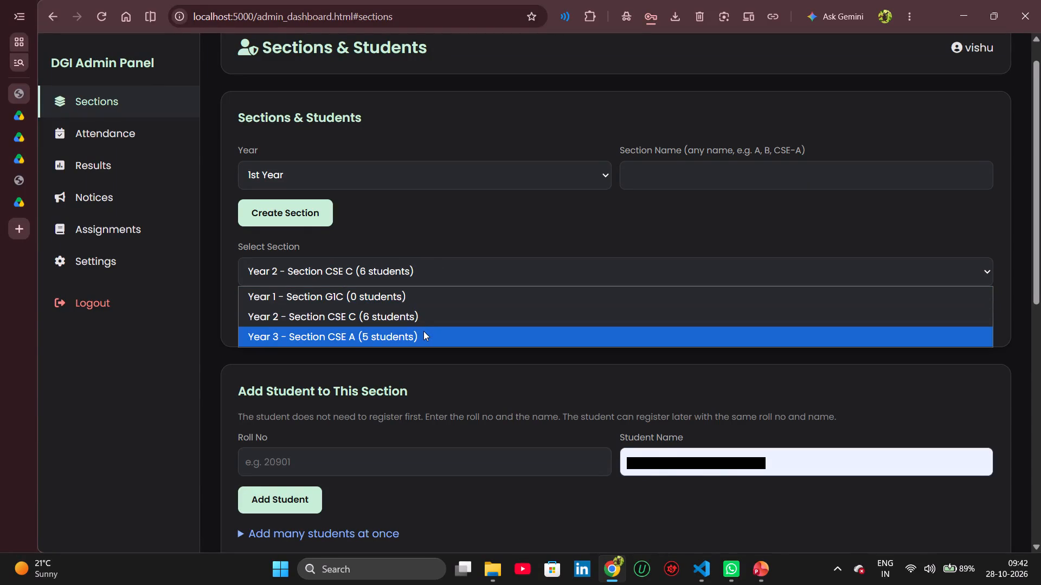
# Switch the selected section to Year 3 - Section CSE A in Sections & Students, and reopen the list of available sections.
pyautogui.click(423, 331)
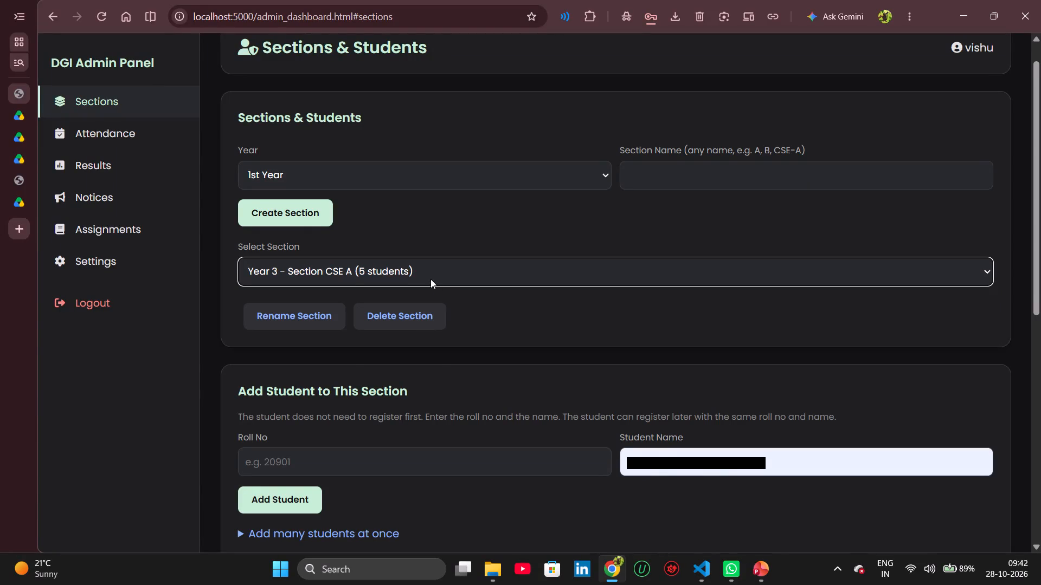
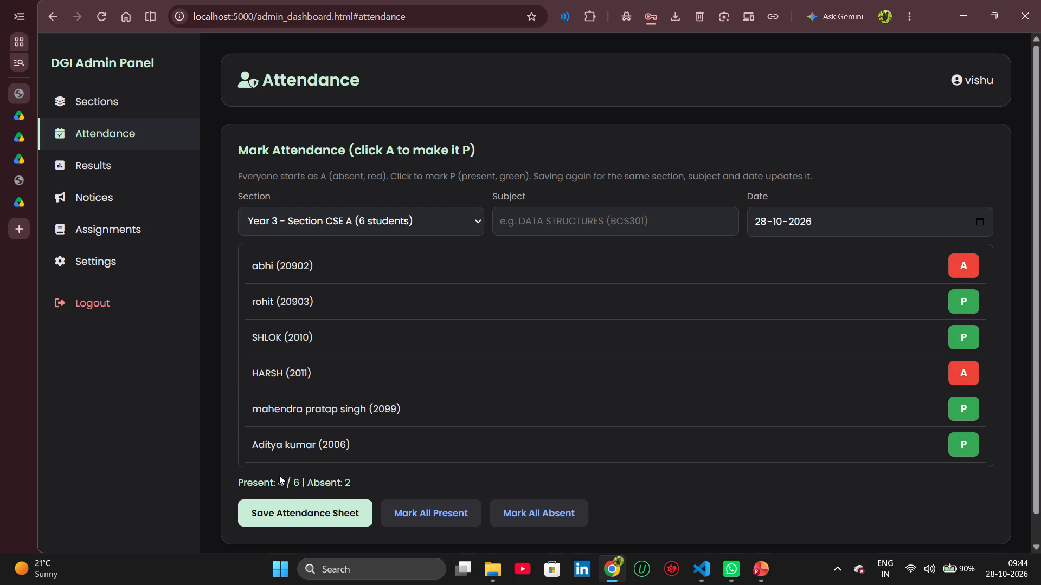
# Set the attendance subject to DATA STRUCTURE, mark SHLOK, HARSH, mahendra and Aditya present, and save the sheet.
pyautogui.click(294, 516)
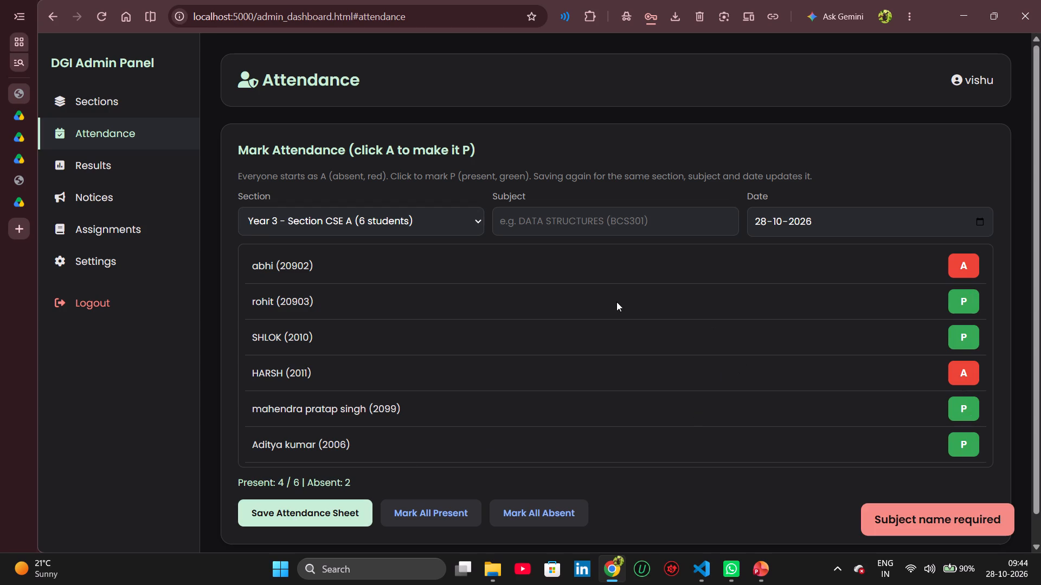
pyautogui.click(581, 225)
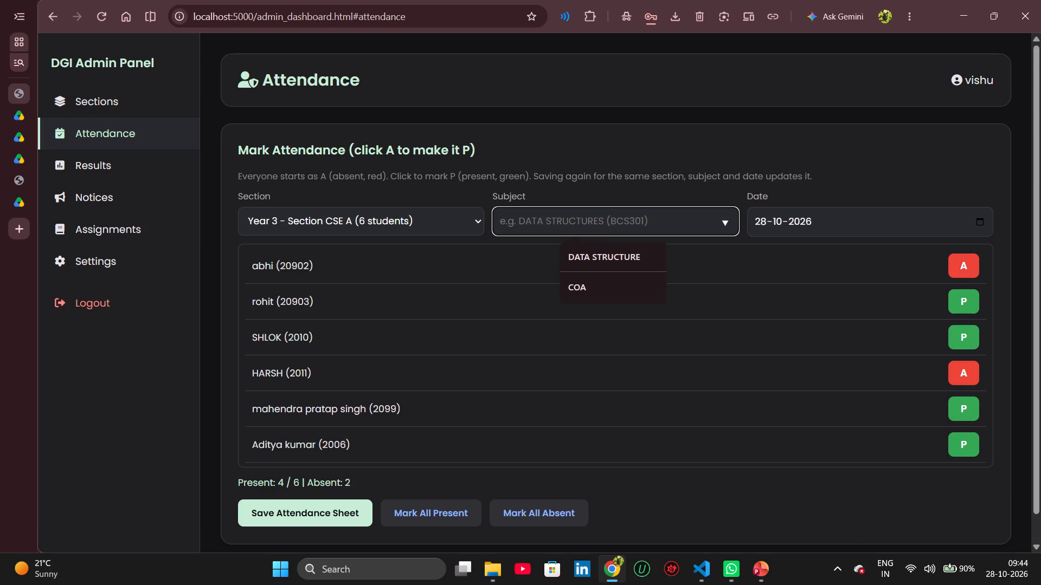
pyautogui.click(608, 252)
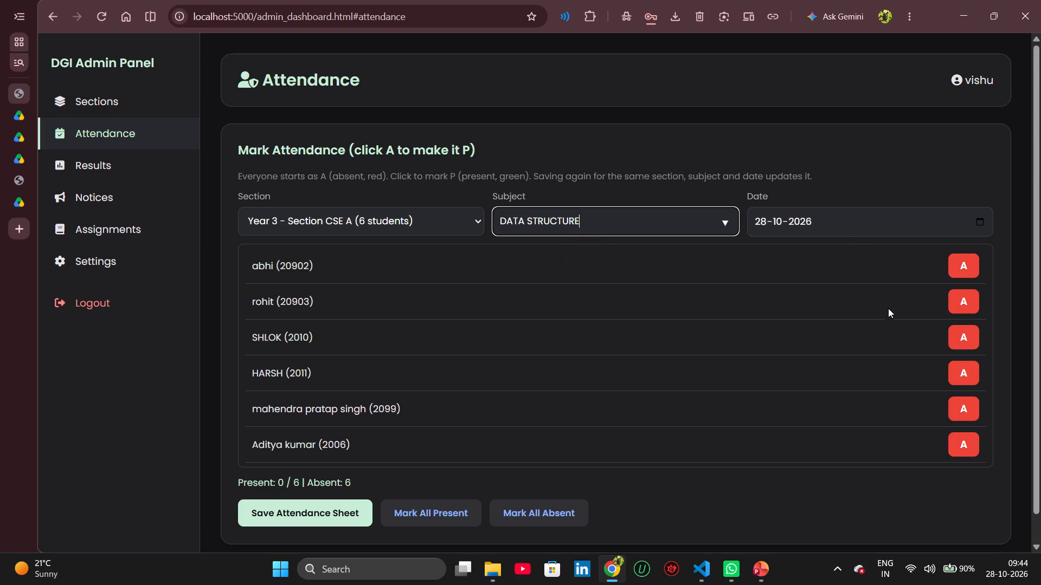
pyautogui.click(970, 367)
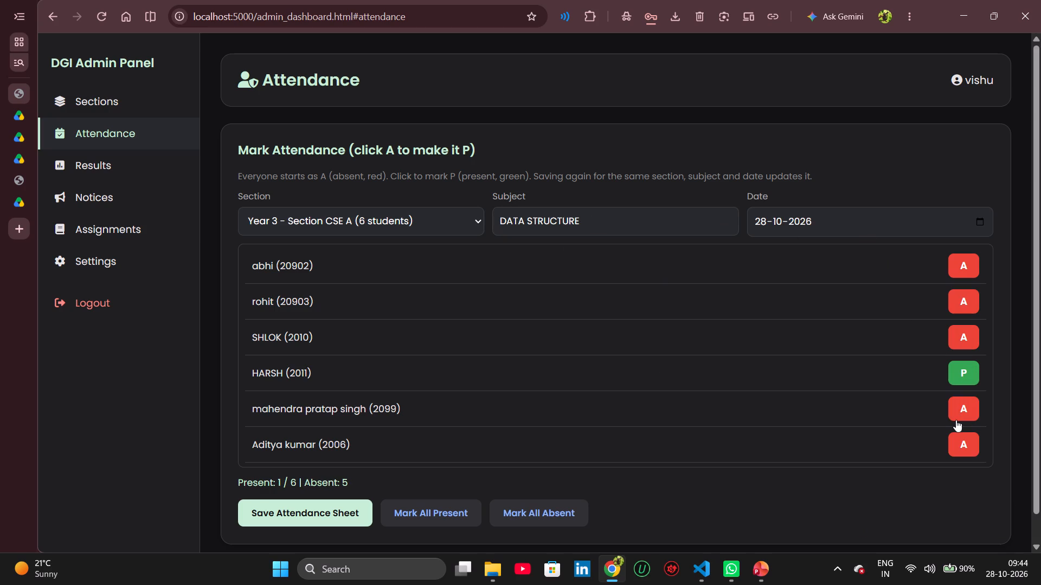
pyautogui.click(956, 420)
pyautogui.click(973, 452)
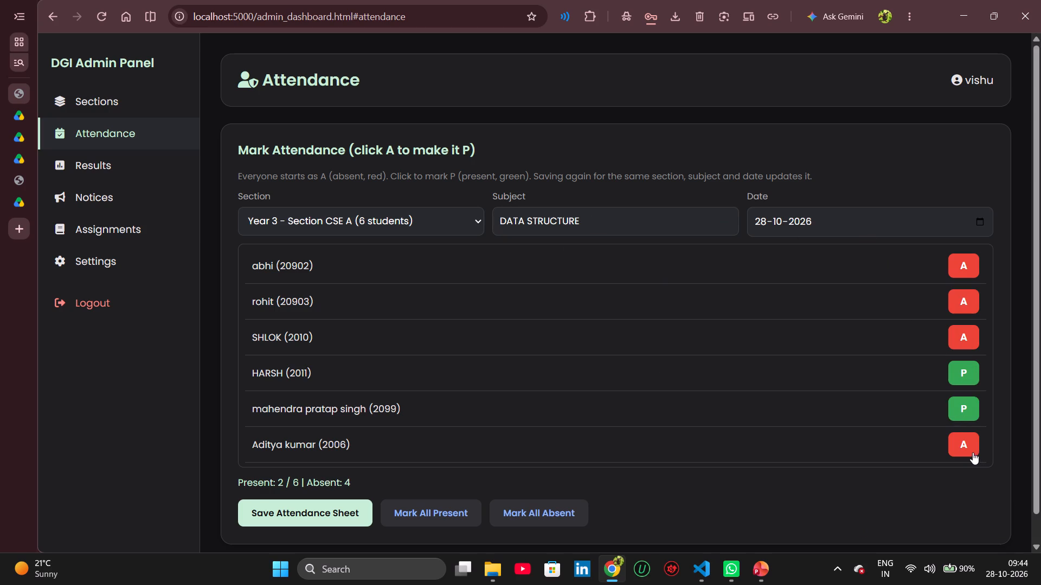
pyautogui.click(975, 328)
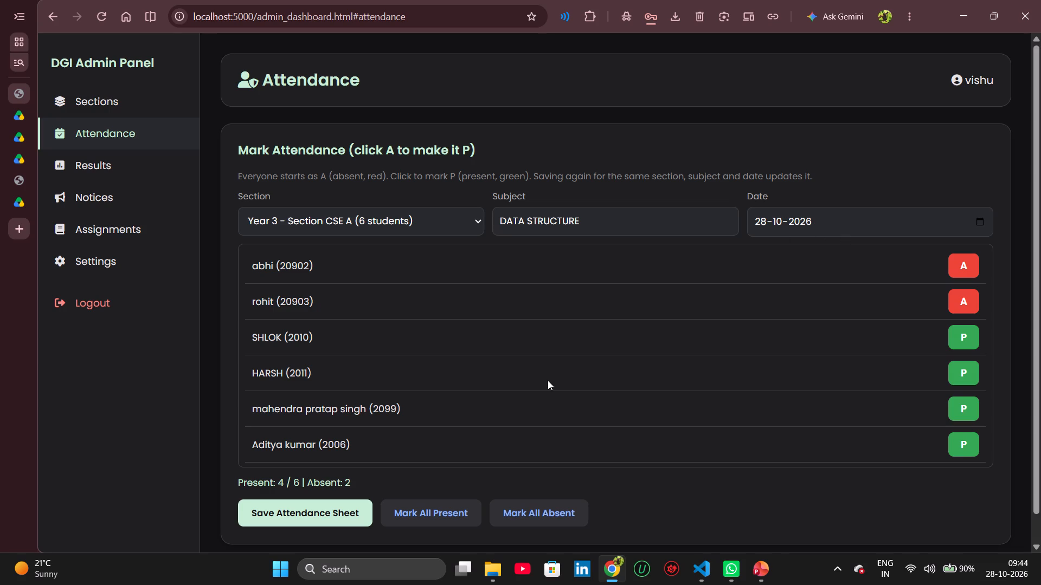
pyautogui.click(331, 517)
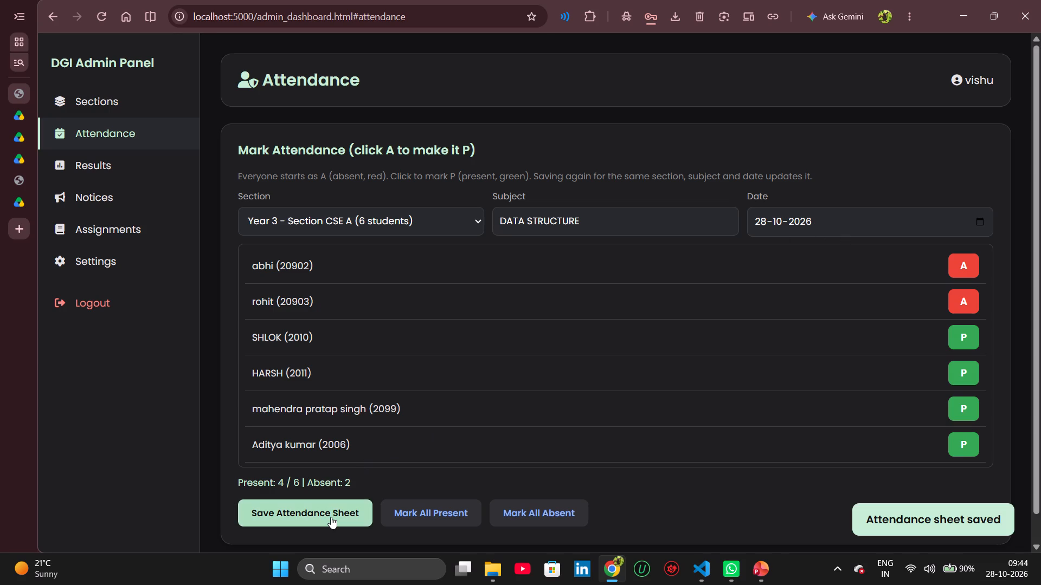
# Change the attendance subject to COA, mark rohit, SHLOK and mahendra present, and save the sheet.
pyautogui.moveTo(664, 222); pyautogui.dragTo(489, 239)
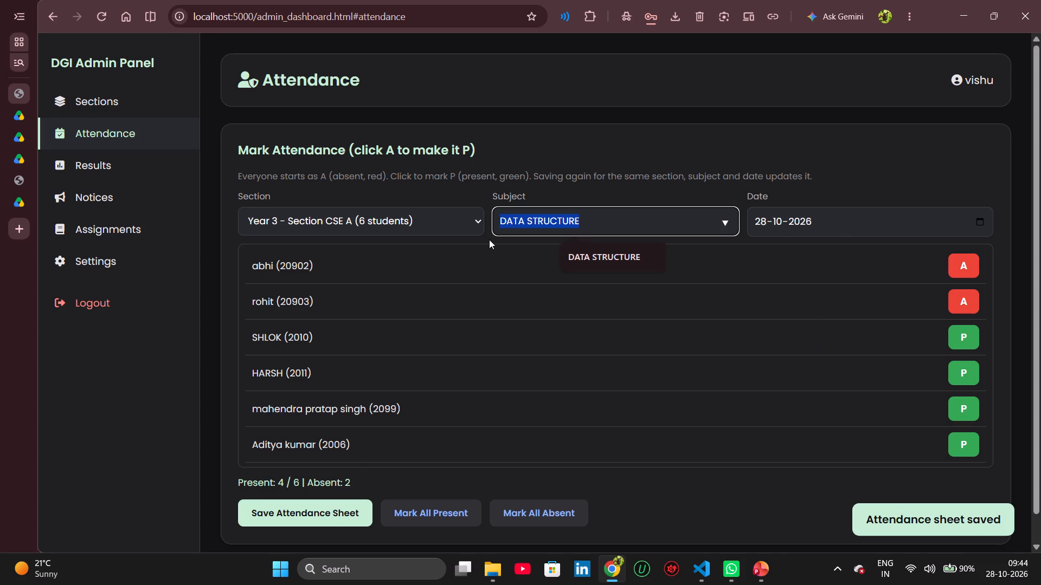
pyautogui.press('BackSpace')
pyautogui.write('COA')
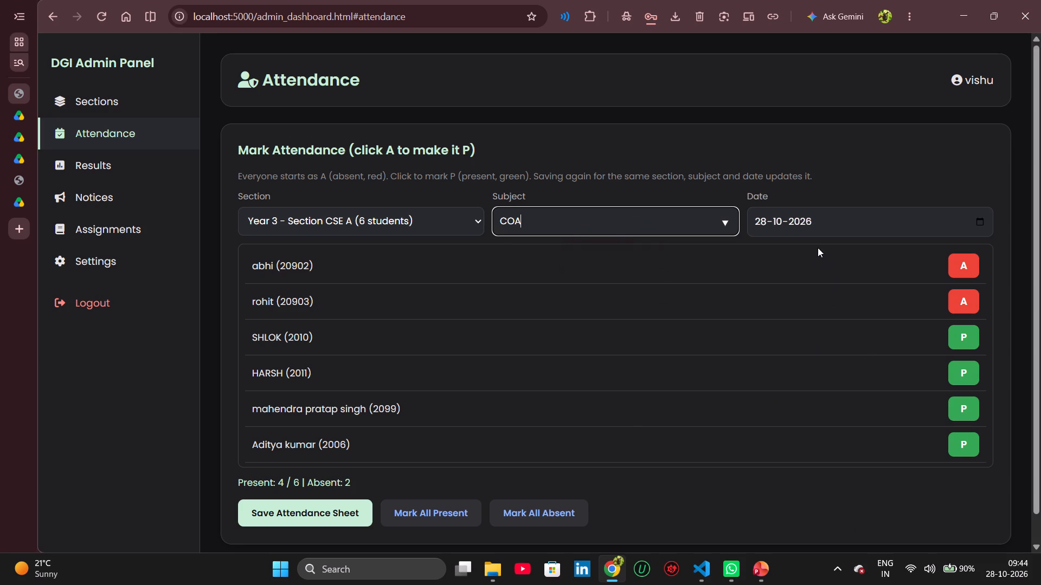
pyautogui.press('Return')
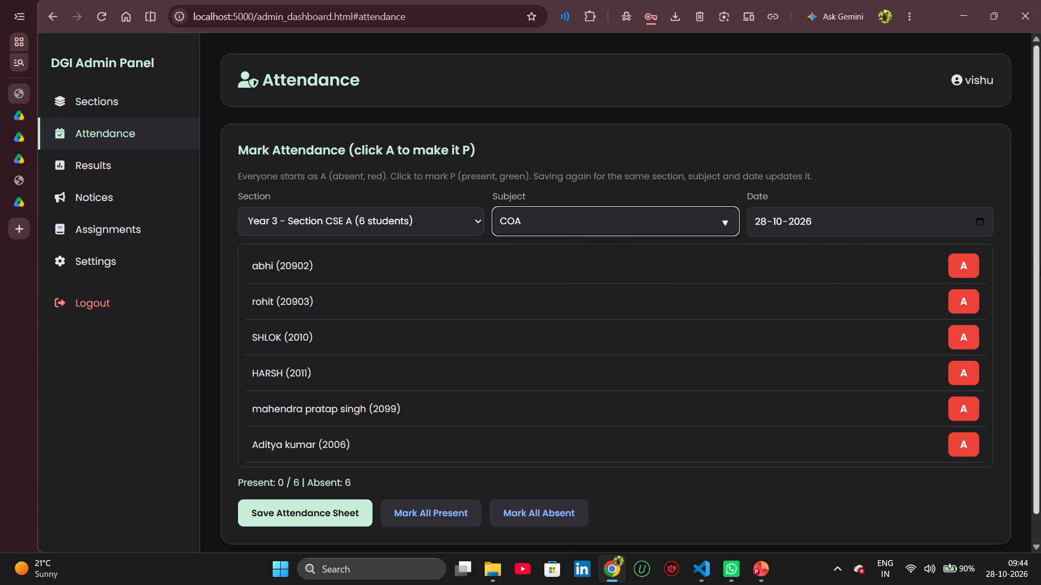
pyautogui.click(963, 404)
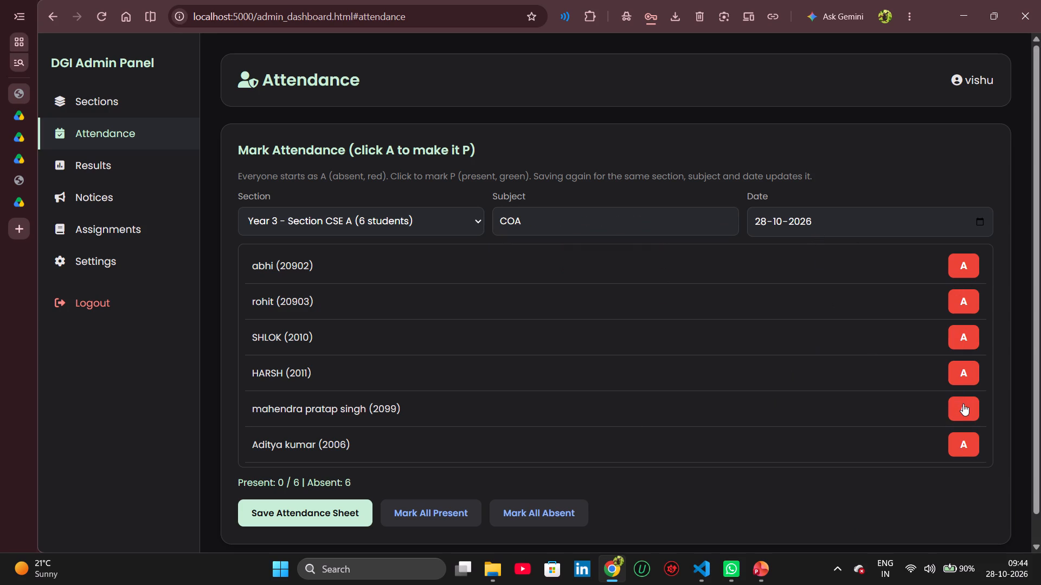
pyautogui.moveTo(966, 368); pyautogui.dragTo(963, 332)
pyautogui.click(963, 332)
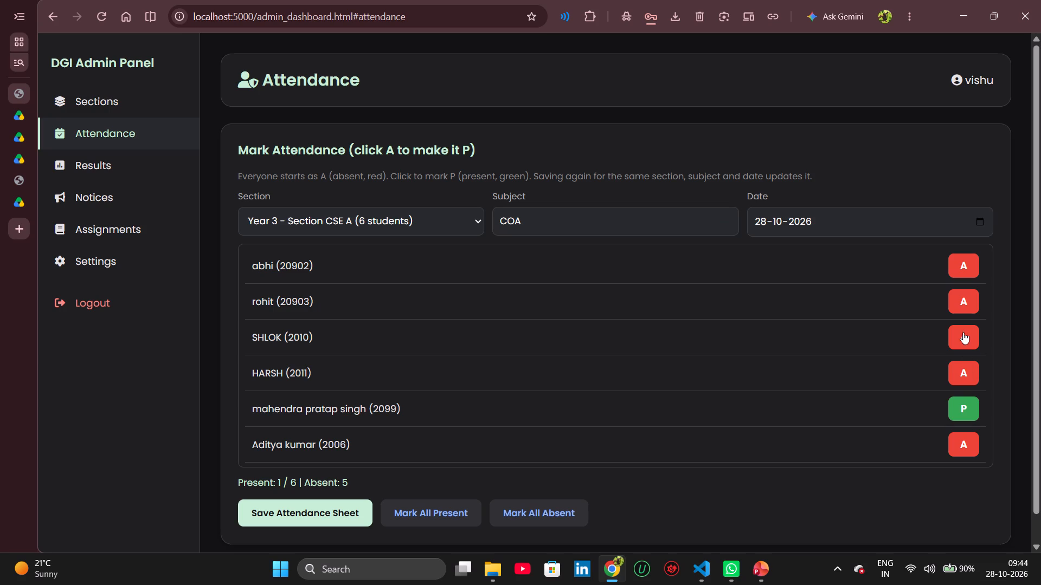
pyautogui.click(963, 299)
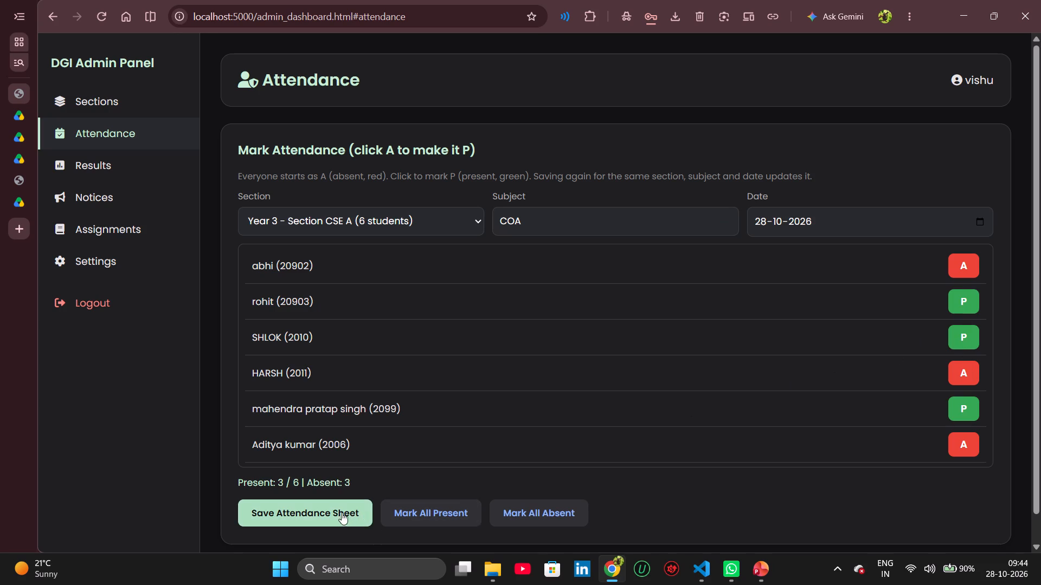
pyautogui.click(339, 513)
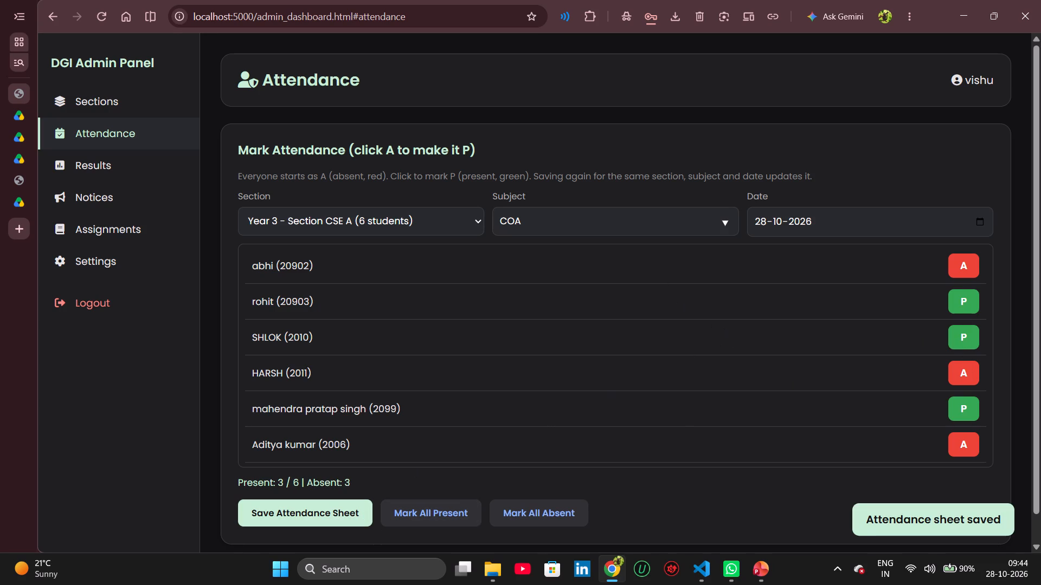
# Change the attendance subject to PYTHON, mark abhi, SHLOK, HARSH and mahendra present, and save the sheet.
pyautogui.moveTo(616, 227); pyautogui.dragTo(551, 230)
pyautogui.moveTo(551, 230); pyautogui.dragTo(496, 225)
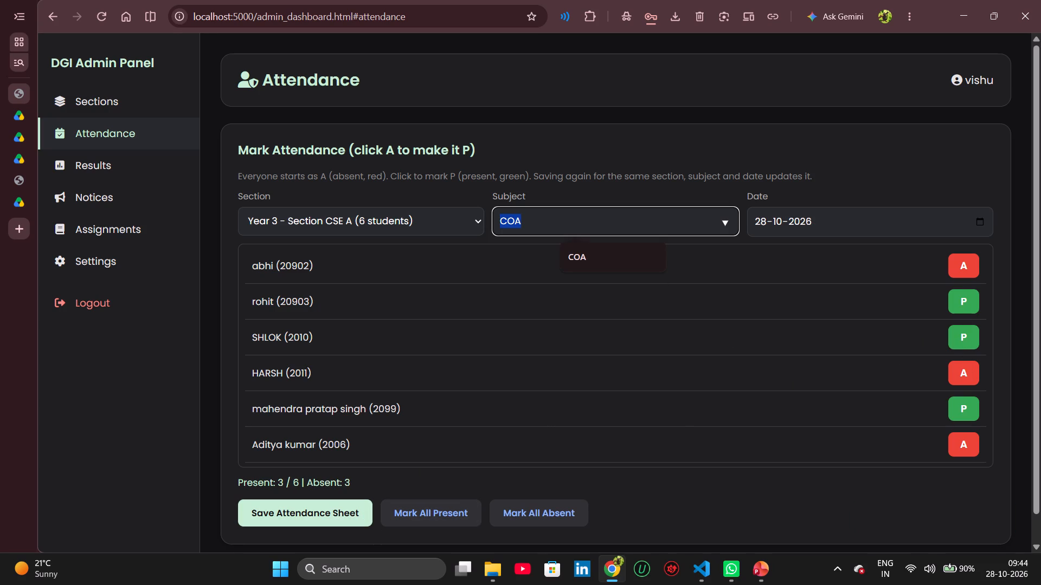
pyautogui.moveTo(496, 225); pyautogui.dragTo(497, 226)
pyautogui.press('BackSpace')
pyautogui.write('PYTH')
pyautogui.write('ON')
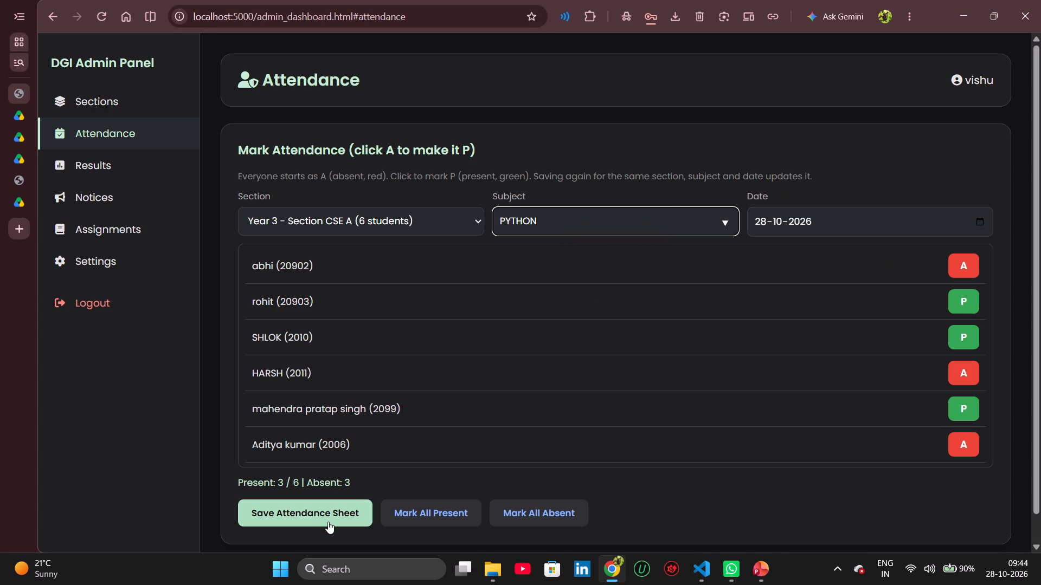
pyautogui.press('Return')
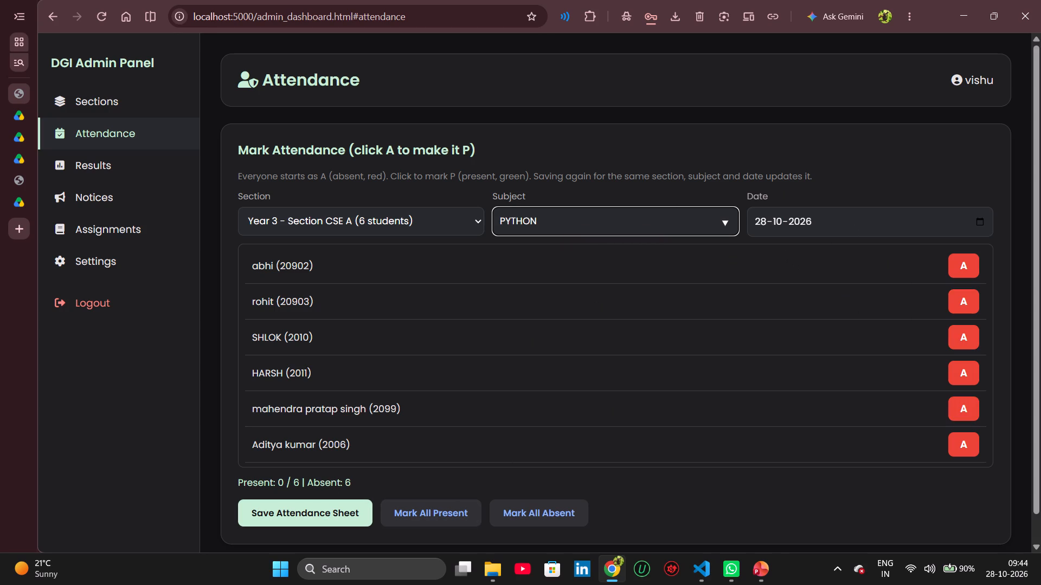
pyautogui.click(955, 415)
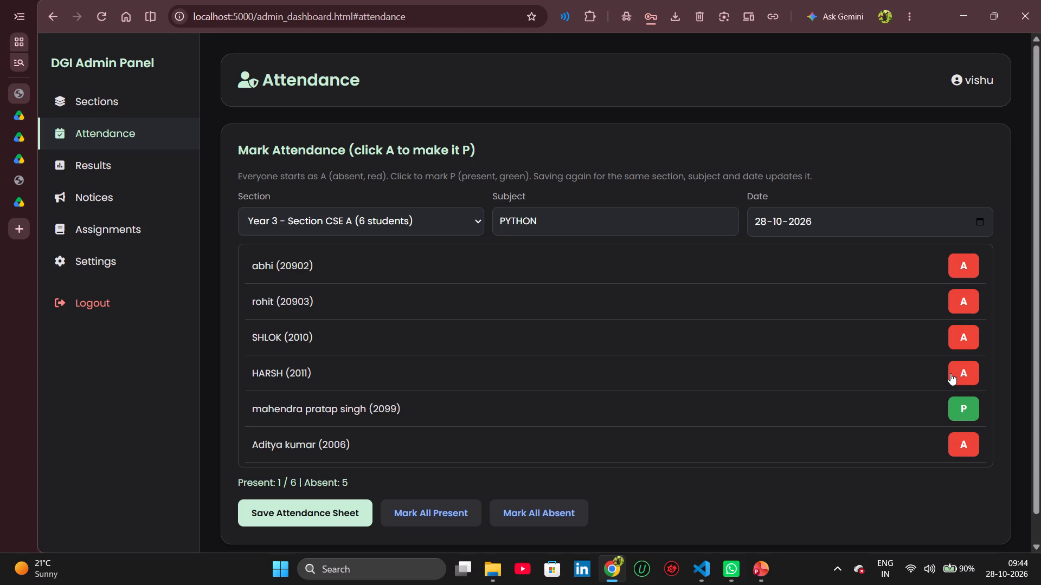
pyautogui.click(950, 373)
pyautogui.click(975, 324)
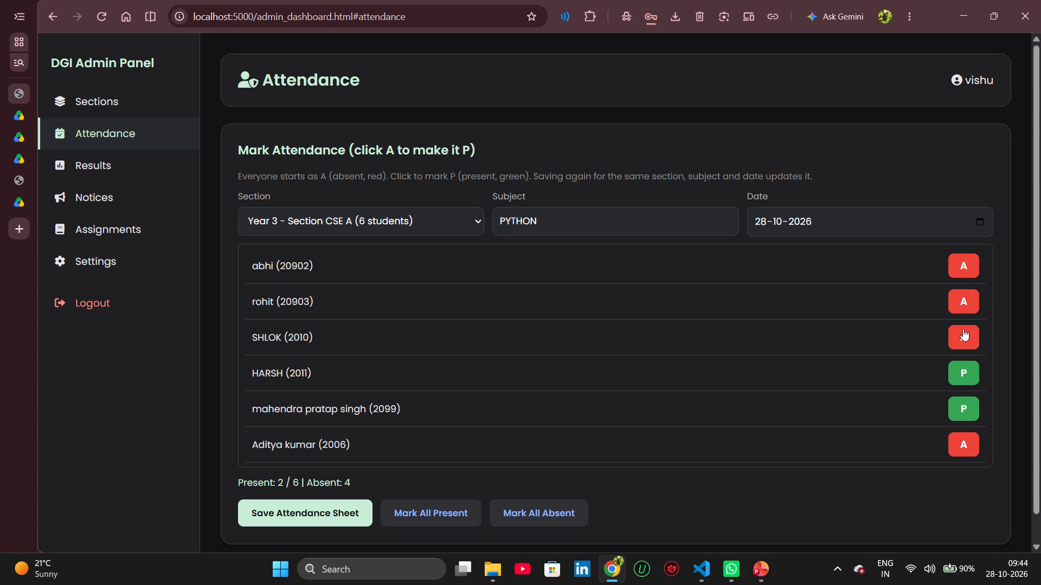
pyautogui.click(959, 333)
pyautogui.click(954, 271)
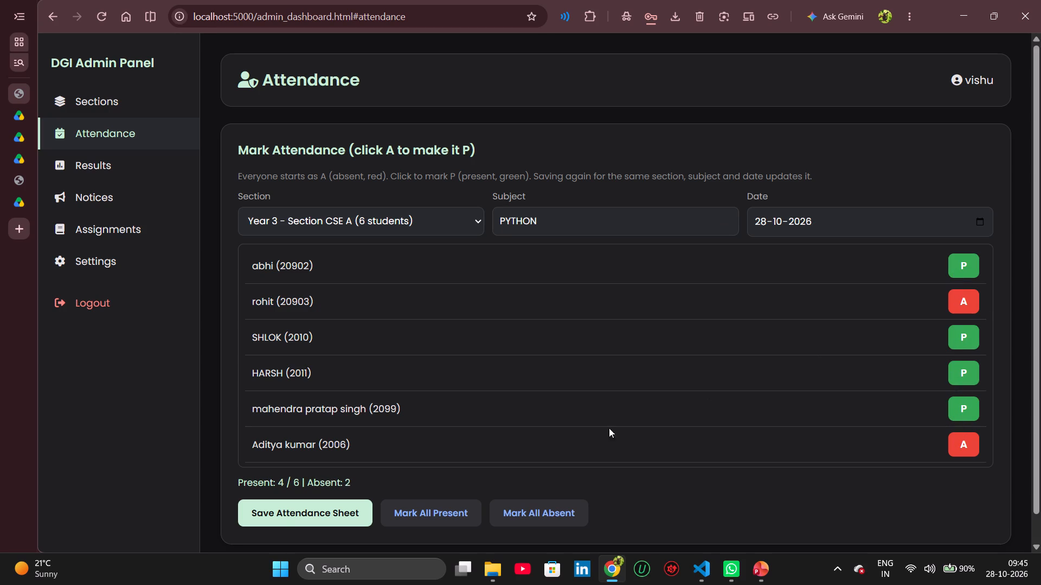
pyautogui.click(286, 526)
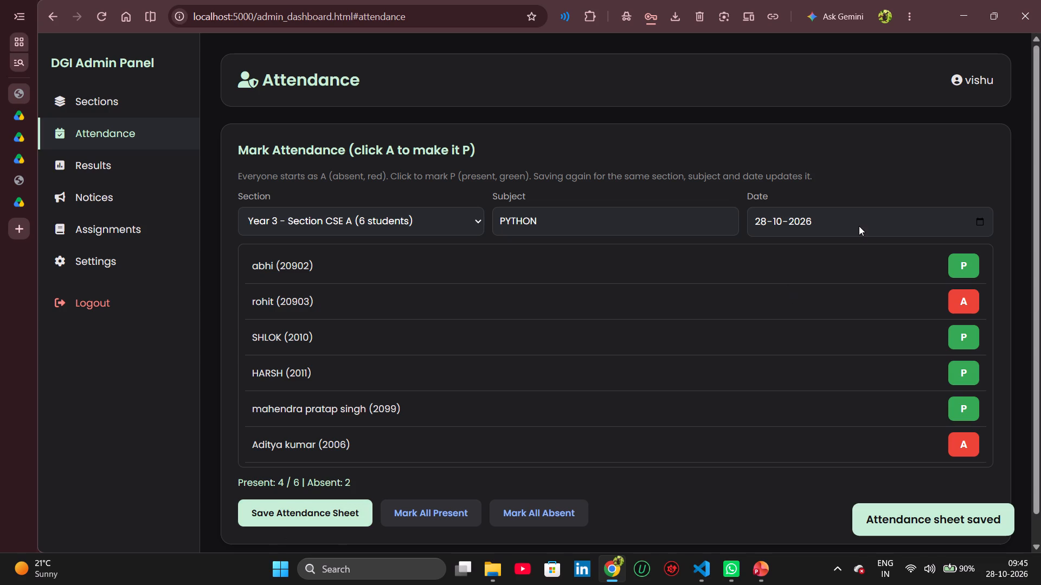
# Set the attendance date to 27-10-2026, mark abhi, rohit, SHLOK and mahendra present for PYTHON, and save the sheet.
pyautogui.click(984, 226)
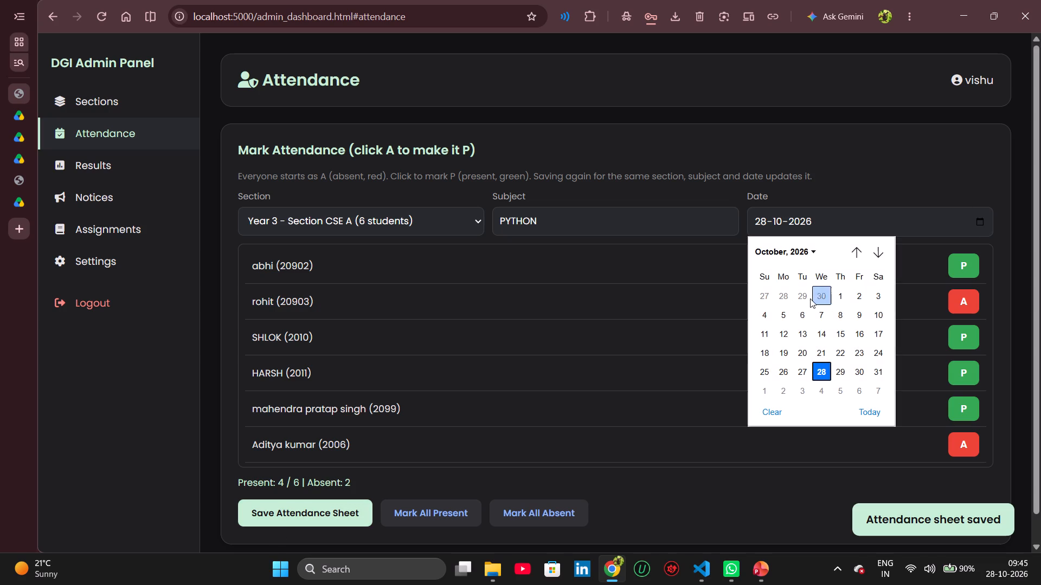
pyautogui.click(798, 365)
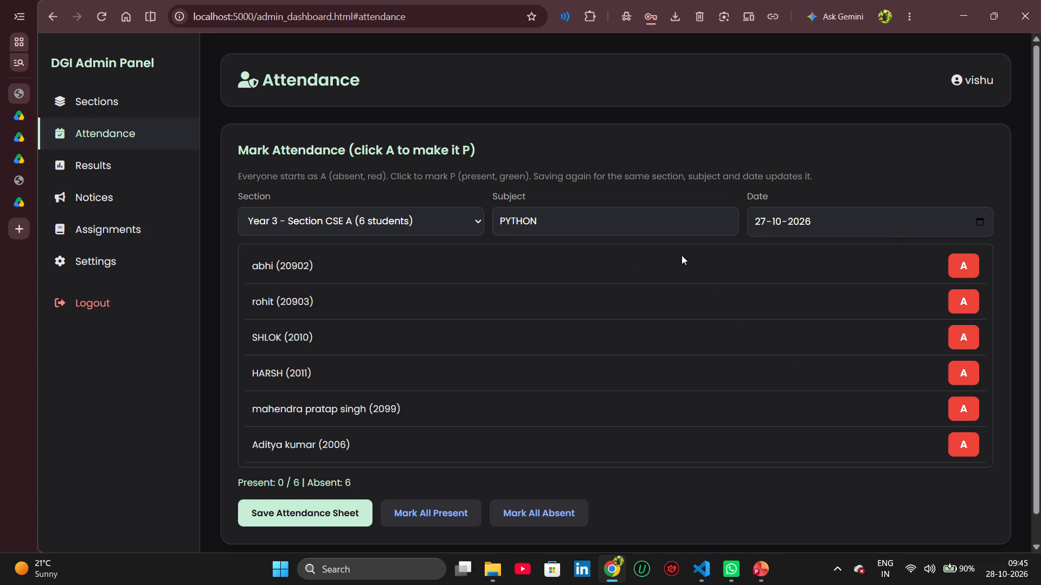
pyautogui.moveTo(601, 210); pyautogui.dragTo(538, 222)
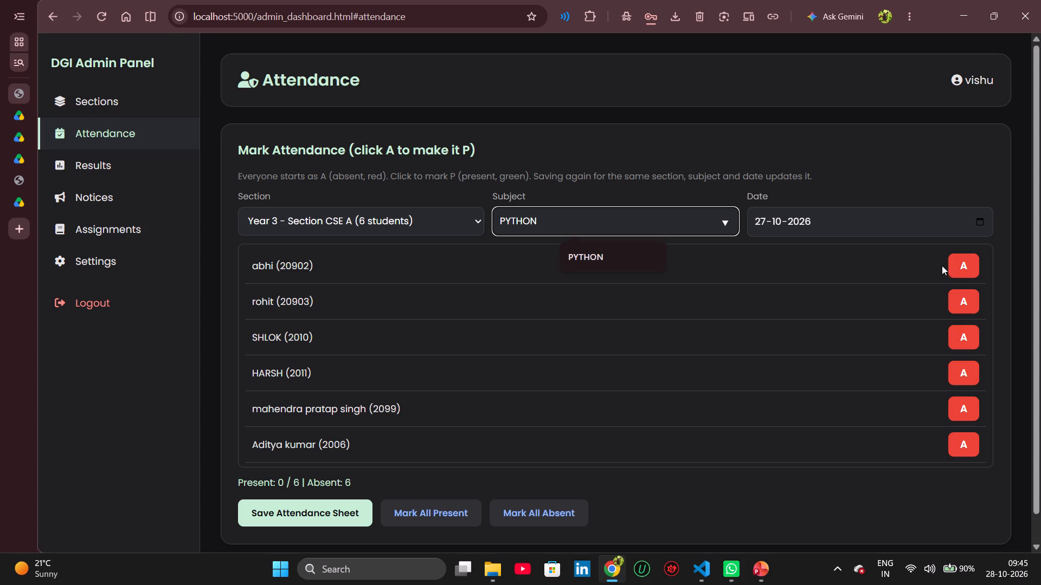
pyautogui.click(958, 263)
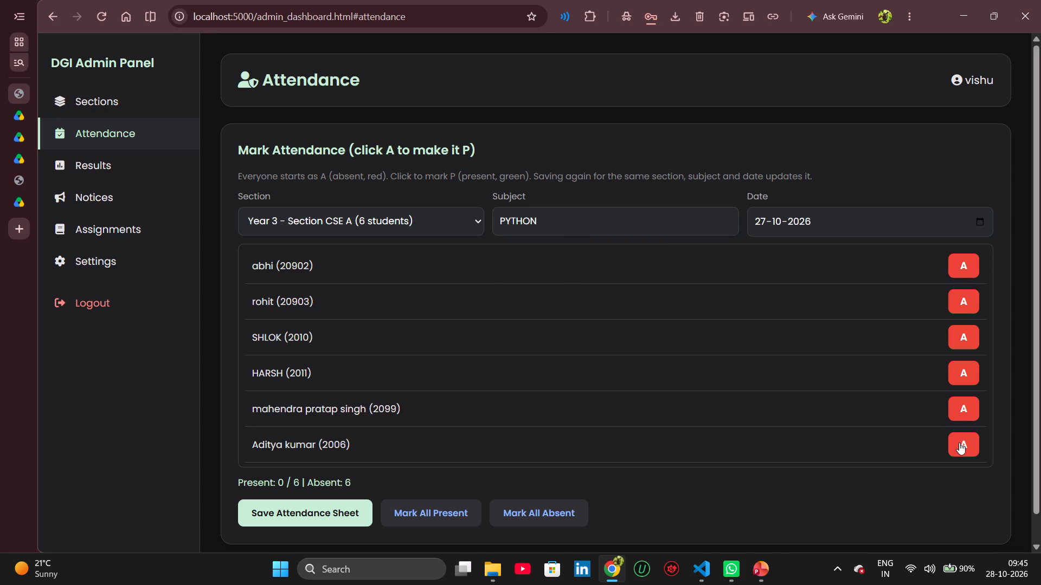
pyautogui.click(963, 407)
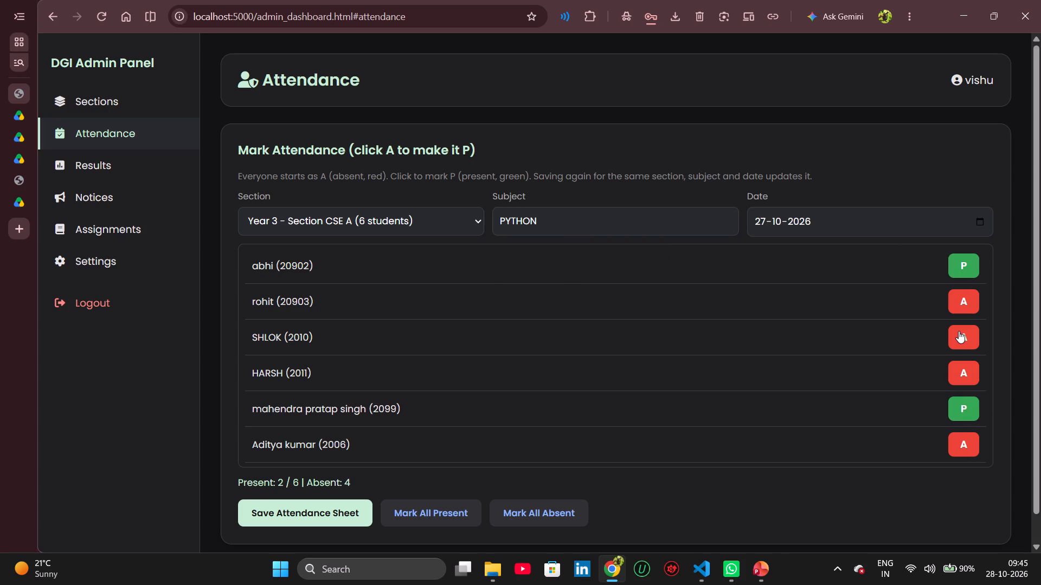
pyautogui.click(959, 331)
pyautogui.click(968, 300)
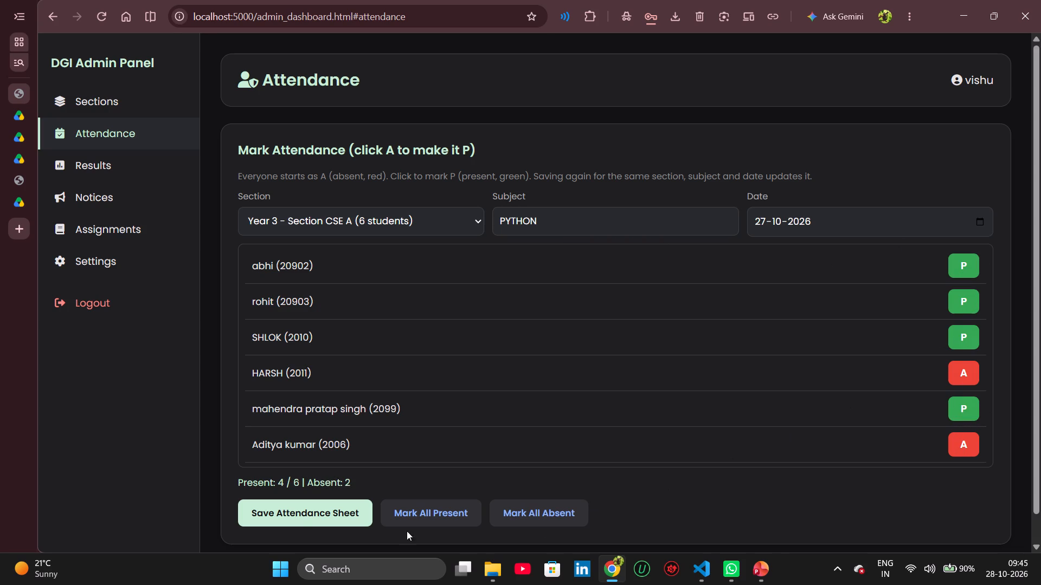
pyautogui.click(298, 511)
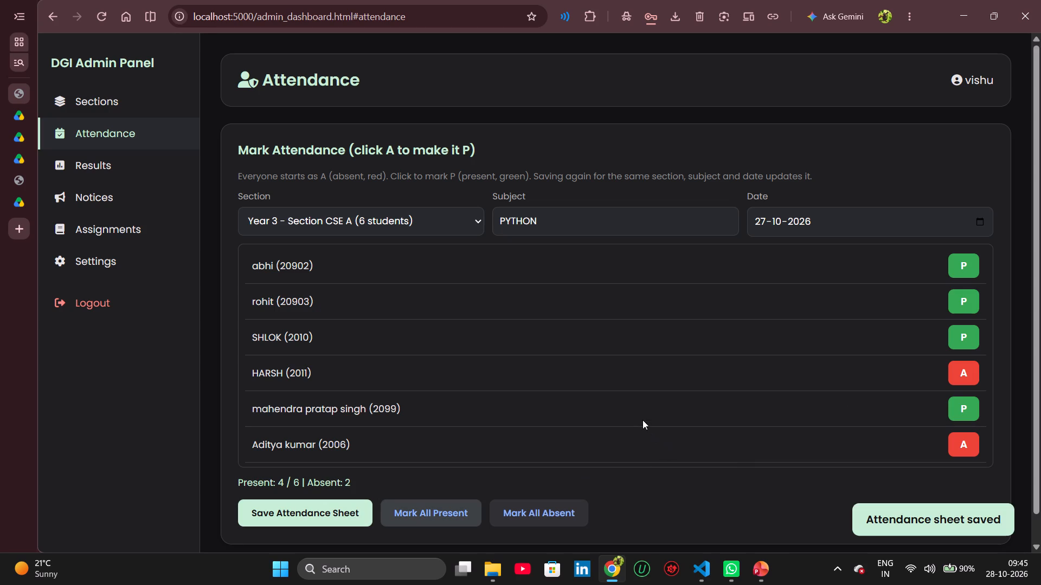
# Change the attendance subject to COA and mark all six students present individually.
pyautogui.moveTo(636, 231); pyautogui.dragTo(503, 228)
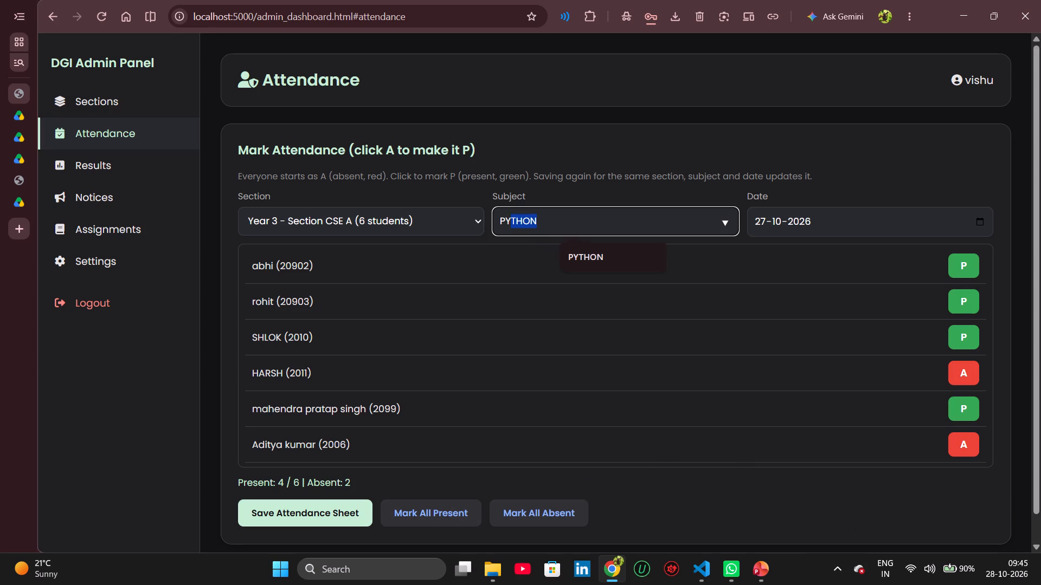
pyautogui.moveTo(503, 228); pyautogui.dragTo(498, 229)
pyautogui.press('BackSpace')
pyautogui.write('COA')
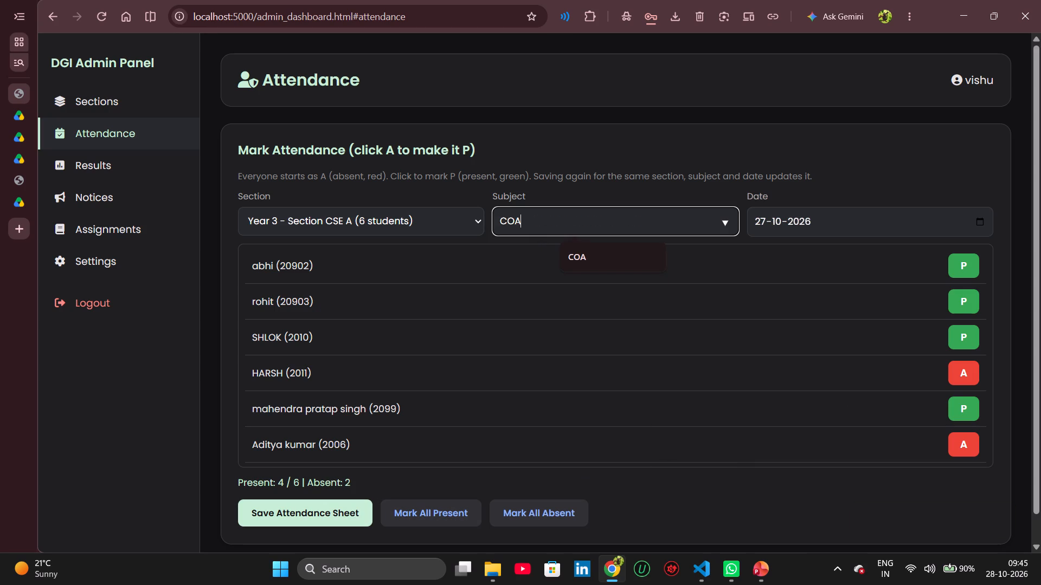
pyautogui.press('Return')
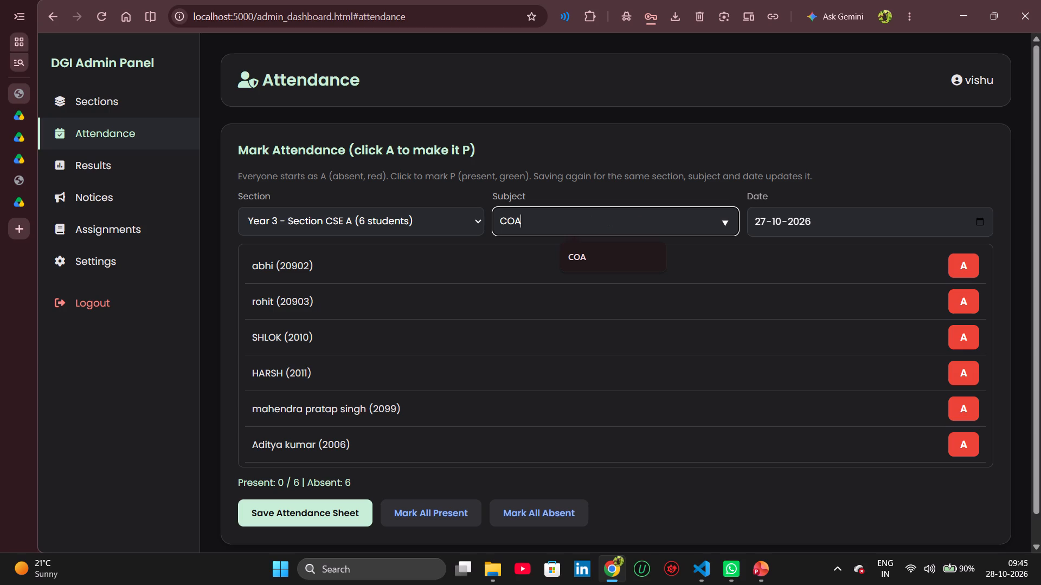
pyautogui.click(505, 229)
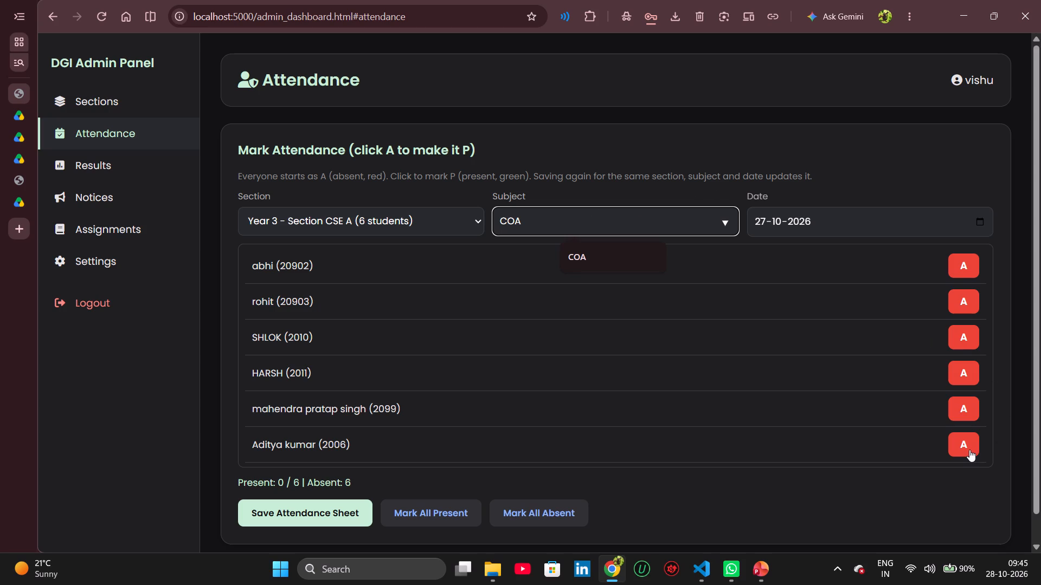
pyautogui.click(969, 450)
pyautogui.click(965, 397)
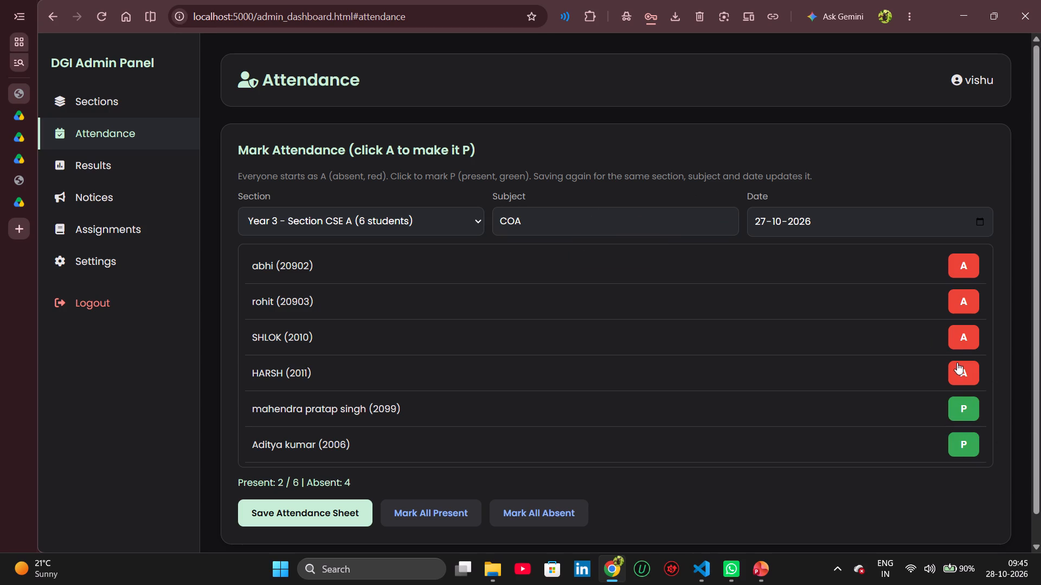
pyautogui.click(956, 362)
pyautogui.click(963, 327)
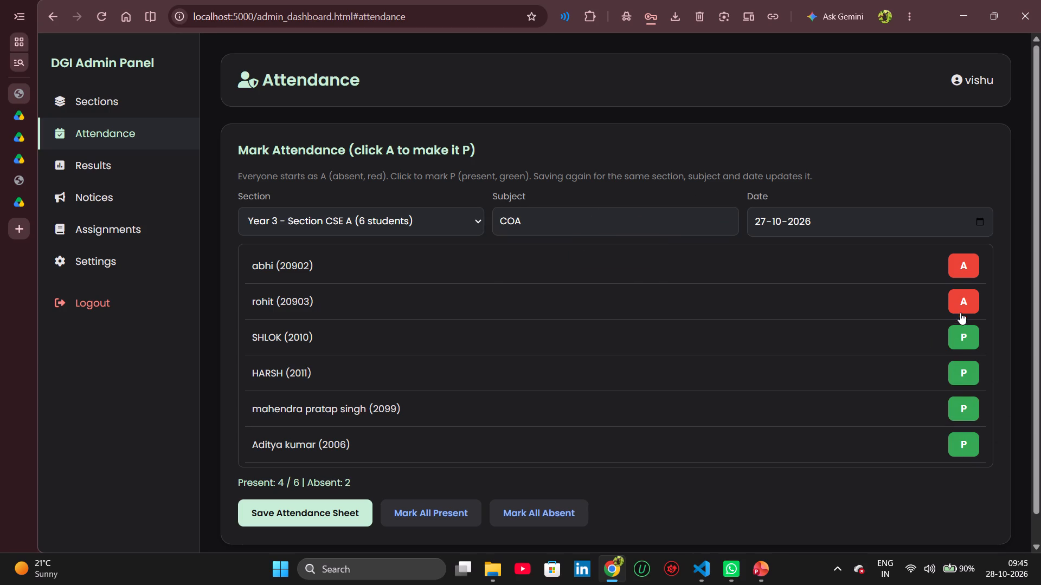
pyautogui.click(957, 303)
pyautogui.click(962, 262)
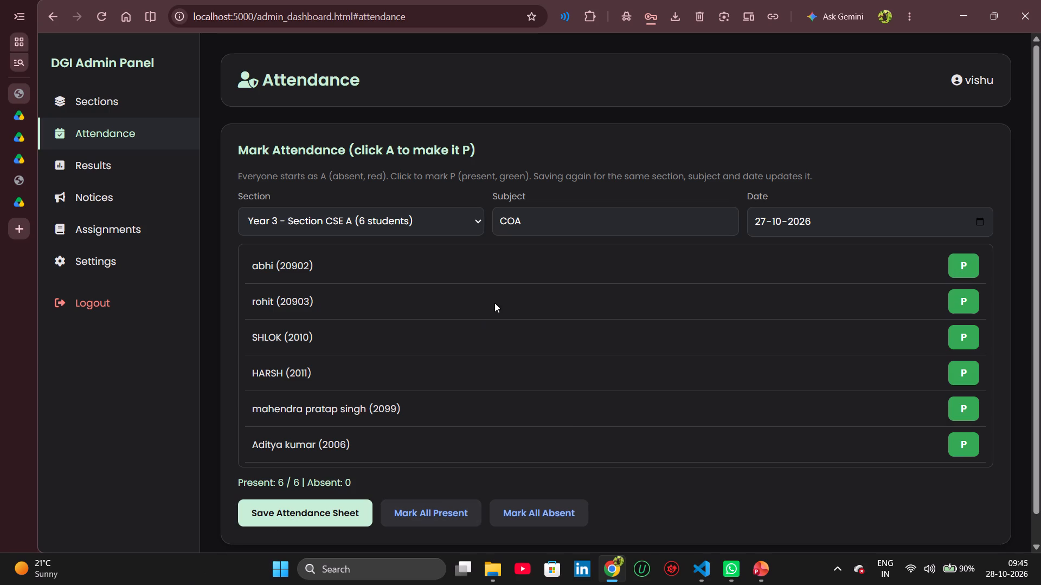
# Replace the attendance subject with a new name beginning with DATA.
pyautogui.moveTo(537, 216); pyautogui.dragTo(428, 230)
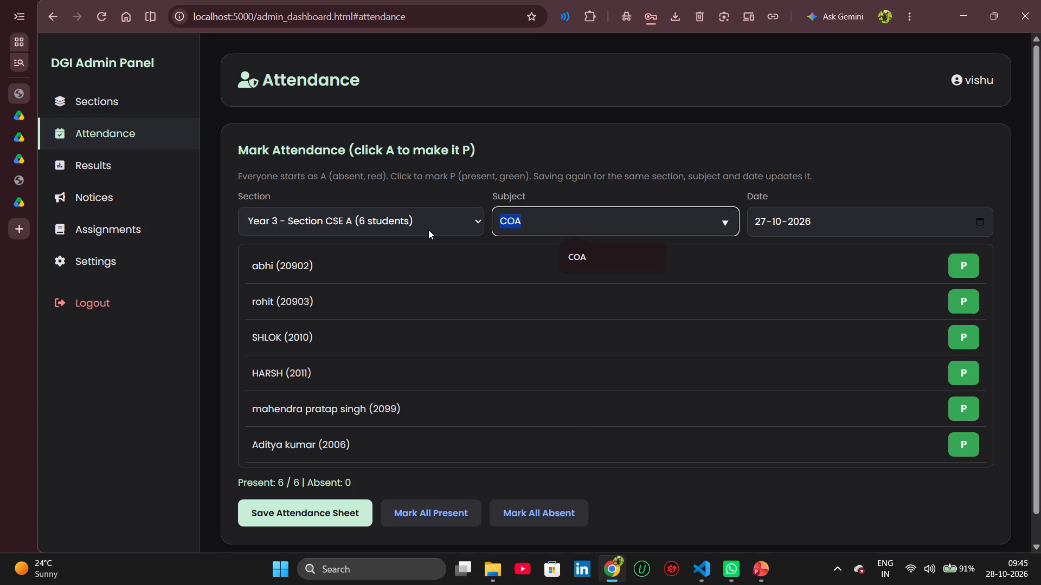
pyautogui.press('BackSpace')
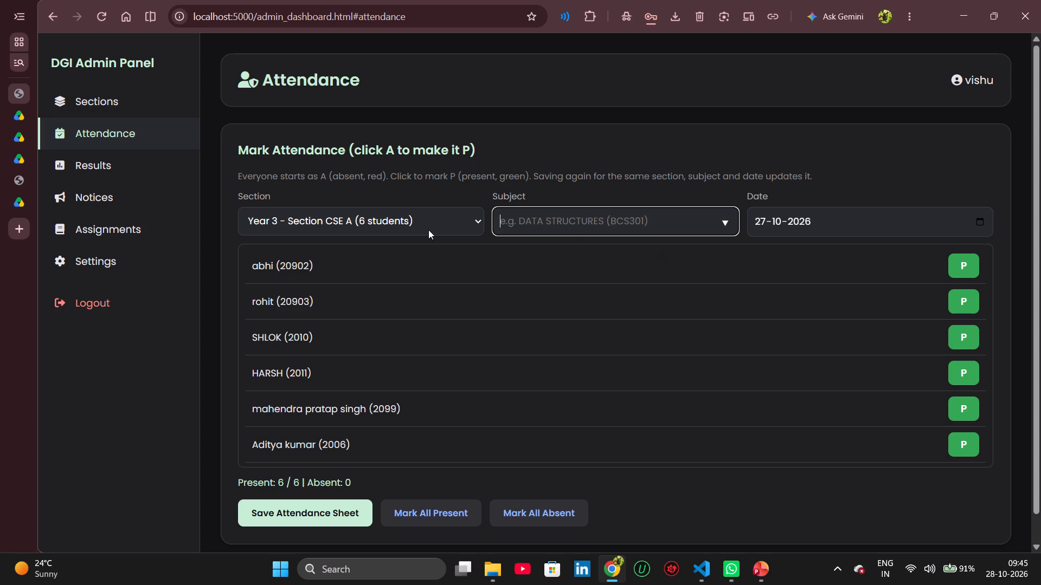
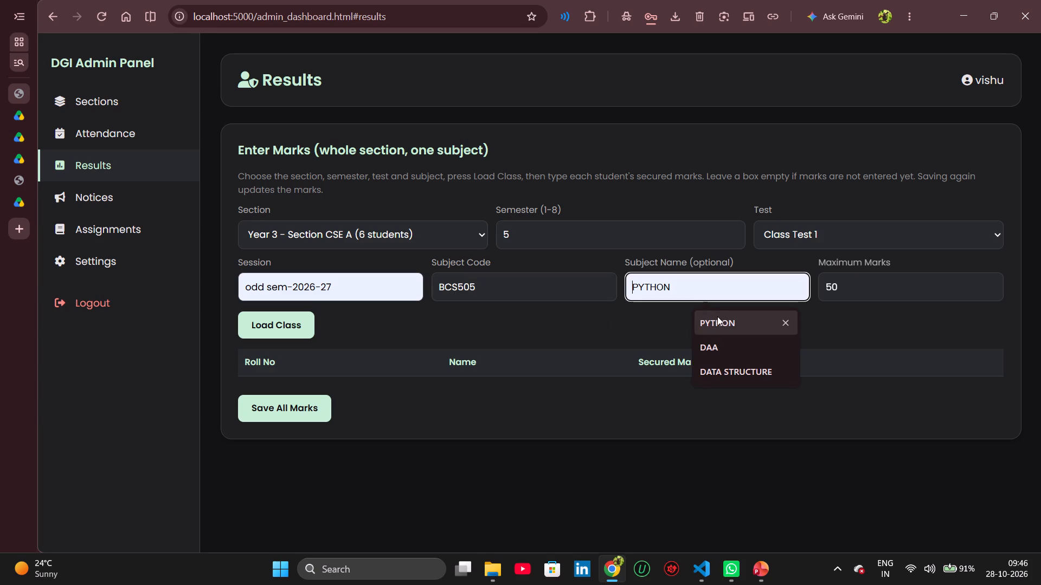
# Set the results subject name to PYTHON and load the Year 3 Section CSE A class for entering Class Test 1 marks.
pyautogui.click(736, 327)
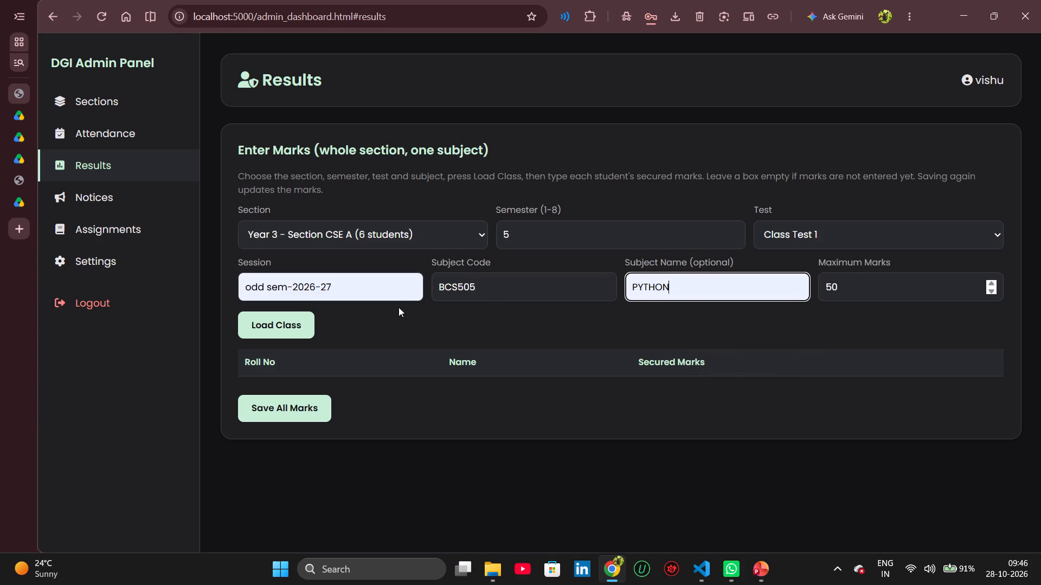
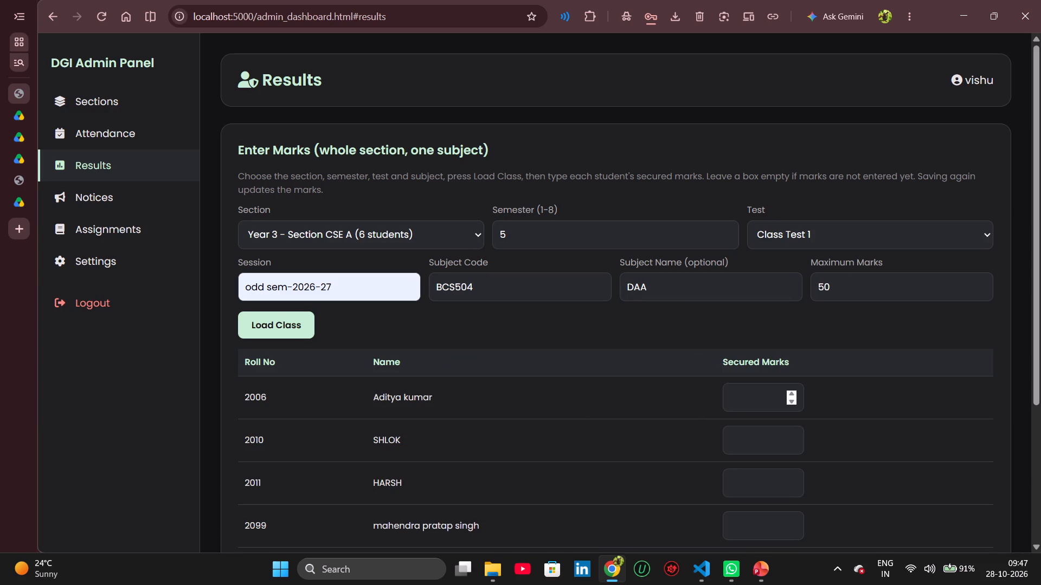
# Enter Class Test 1 DAA marks of 33, 34 and 27 for the first three students in the class list.
pyautogui.write('33')
pyautogui.click(740, 399)
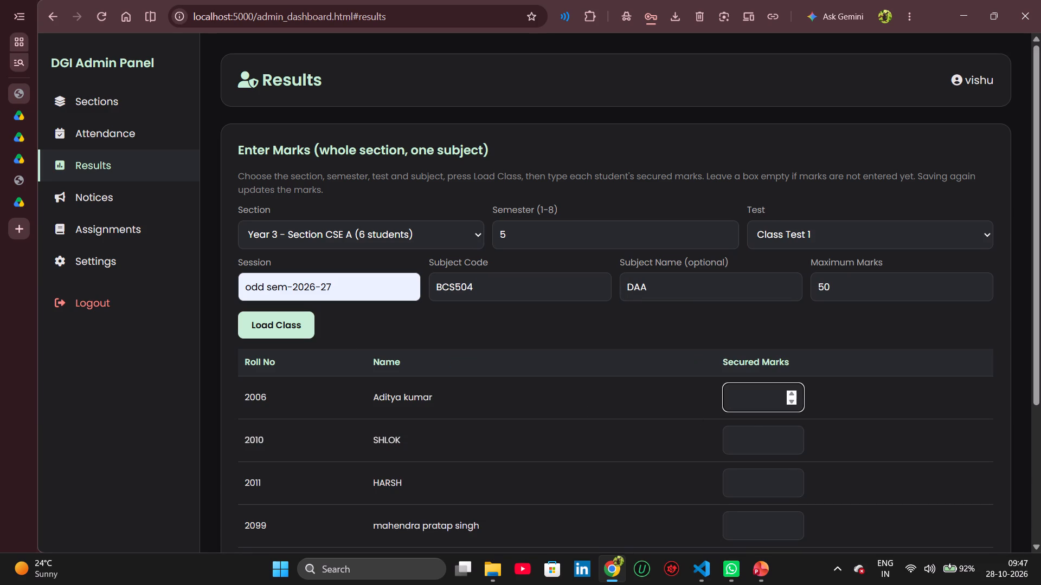
pyautogui.write('33')
pyautogui.click(737, 433)
pyautogui.write('34')
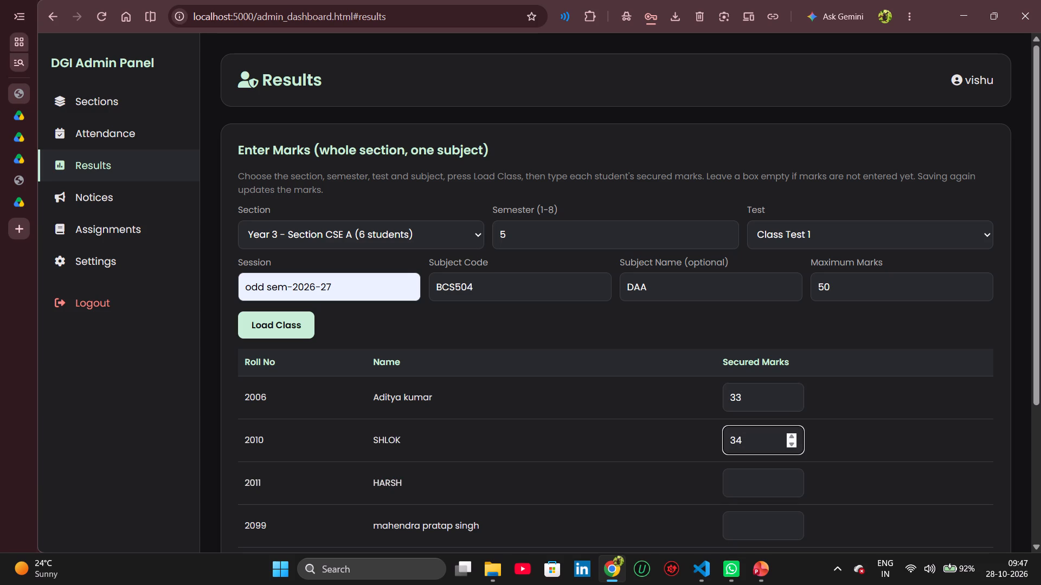
pyautogui.click(754, 472)
pyautogui.write('35')
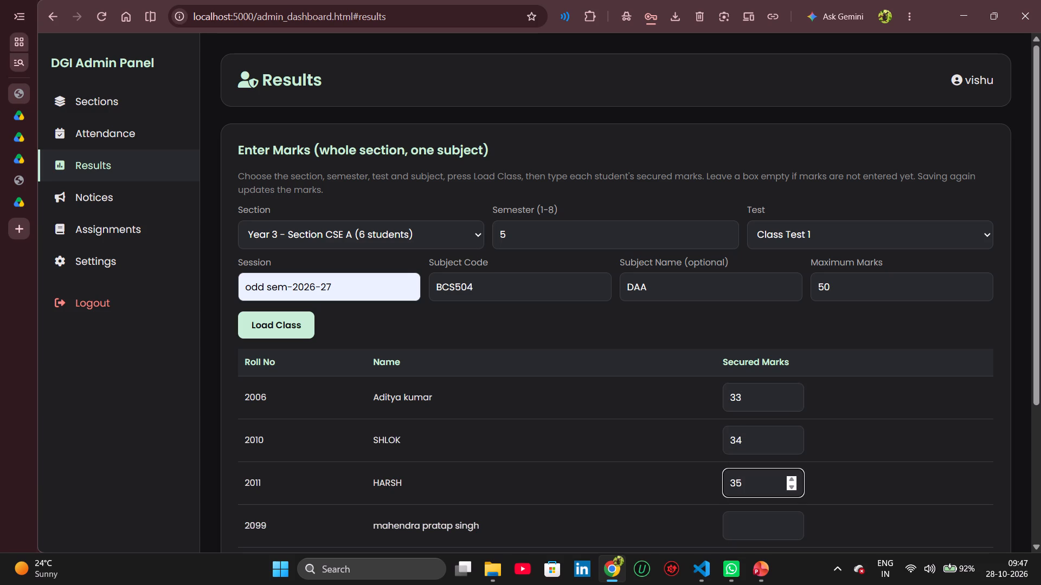
pyautogui.scroll(-1, 777, 487)
# Enter DAA marks of 0, 0 and 25 for the last three students and save all marks.
pyautogui.scroll(-1, 841, 408)
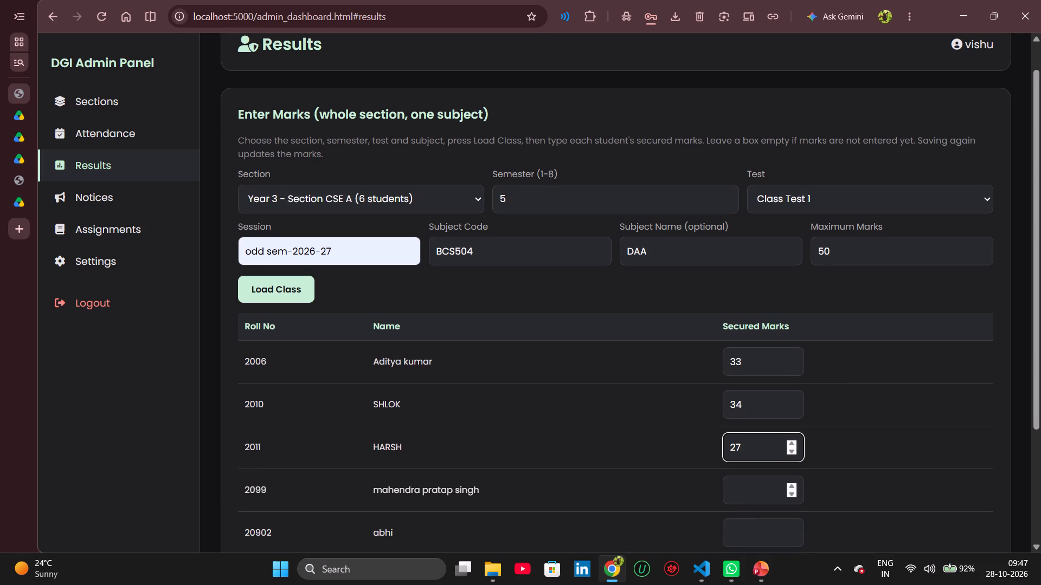
pyautogui.click(732, 497)
pyautogui.scroll(-1, 732, 497)
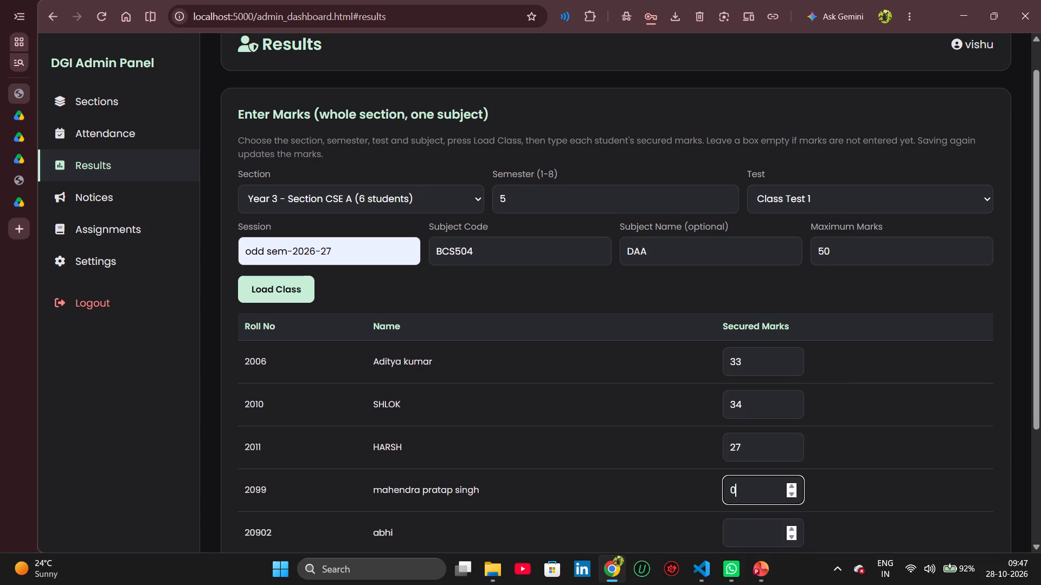
pyautogui.click(749, 530)
pyautogui.scroll(-1, 749, 530)
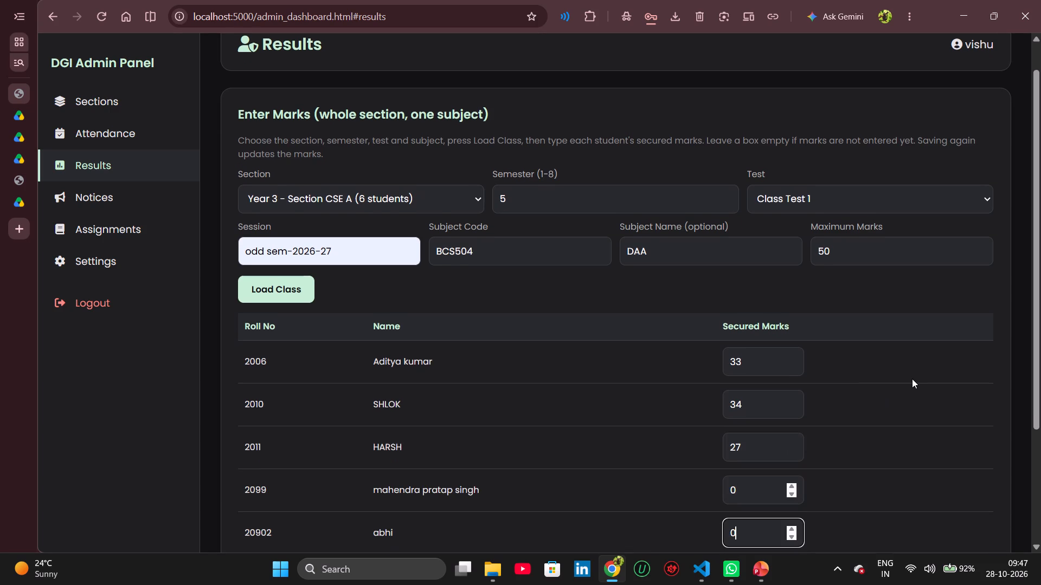
pyautogui.scroll(-1, 912, 379)
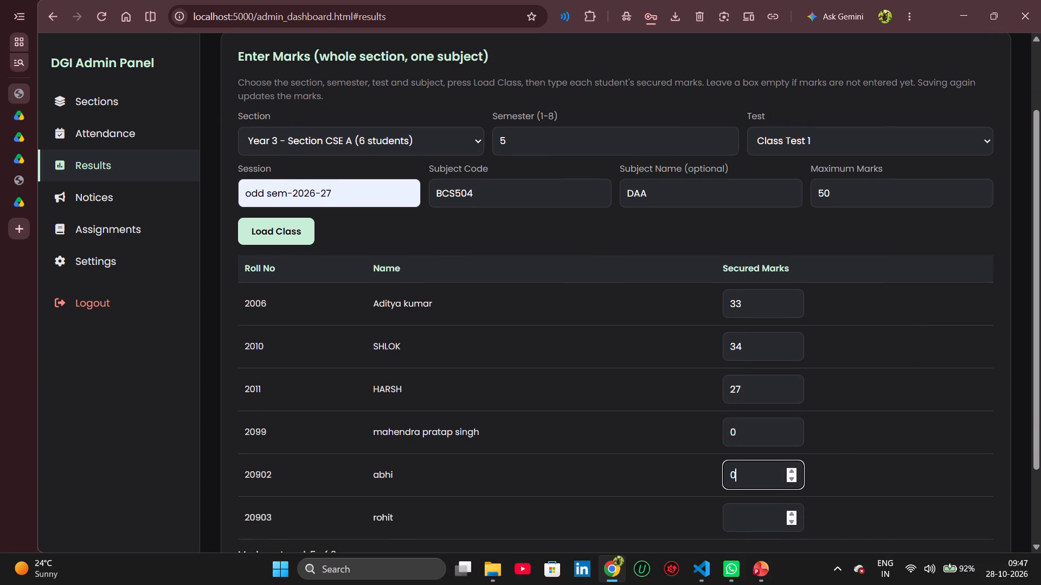
pyautogui.click(735, 518)
pyautogui.scroll(1, 735, 518)
pyautogui.scroll(-1, 867, 431)
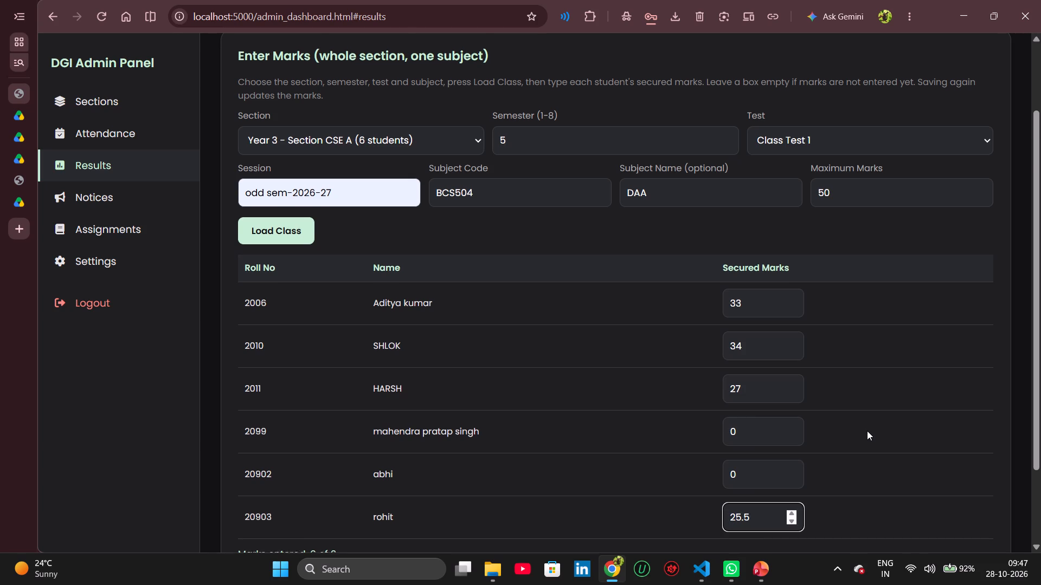
pyautogui.scroll(-1, 867, 431)
pyautogui.press('BackSpace')
pyautogui.press('BackSpace')
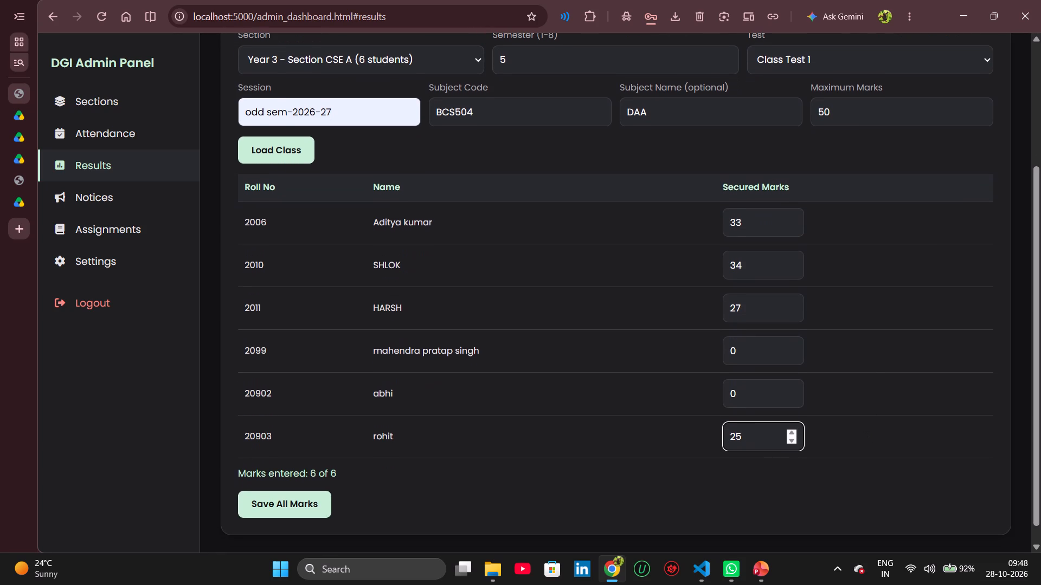
pyautogui.click(289, 511)
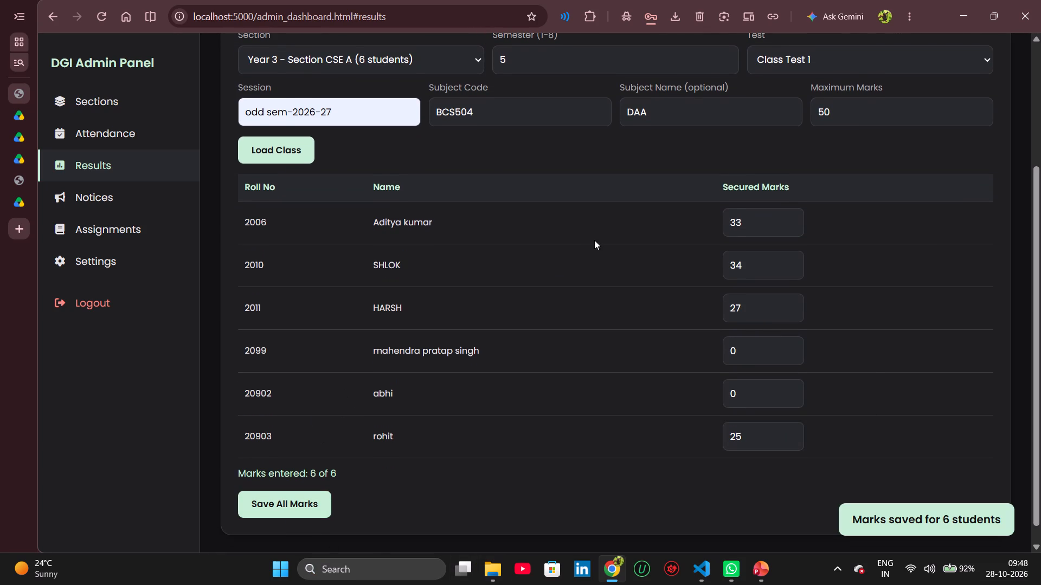
# Change the subject code in the marks entry form to BCS501.
pyautogui.scroll(1, 594, 240)
pyautogui.click(534, 165)
pyautogui.press('BackSpace')
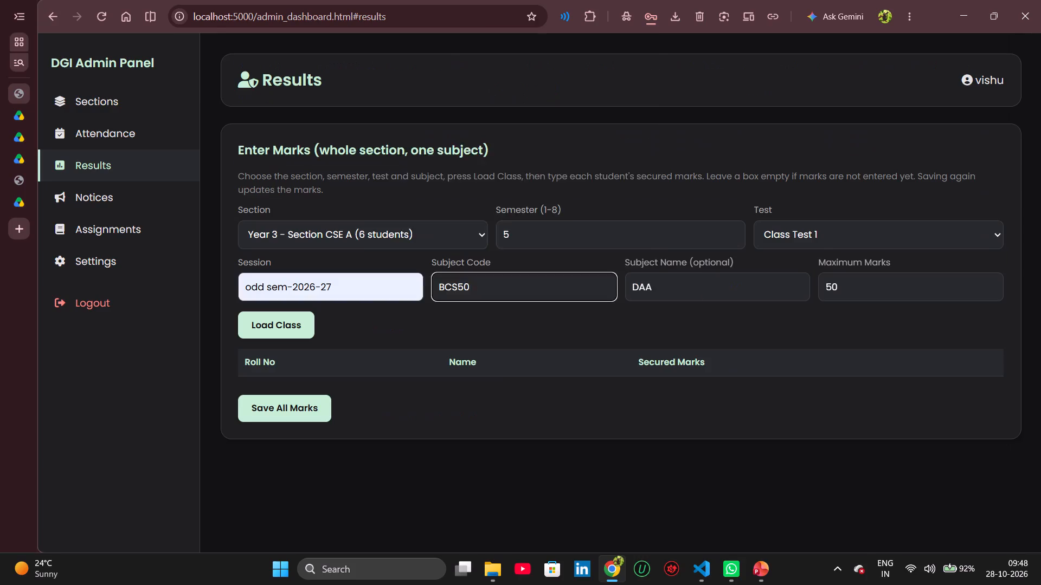
pyautogui.press('BackSpace')
pyautogui.press('BackSpace')
pyautogui.press('BackSpace')
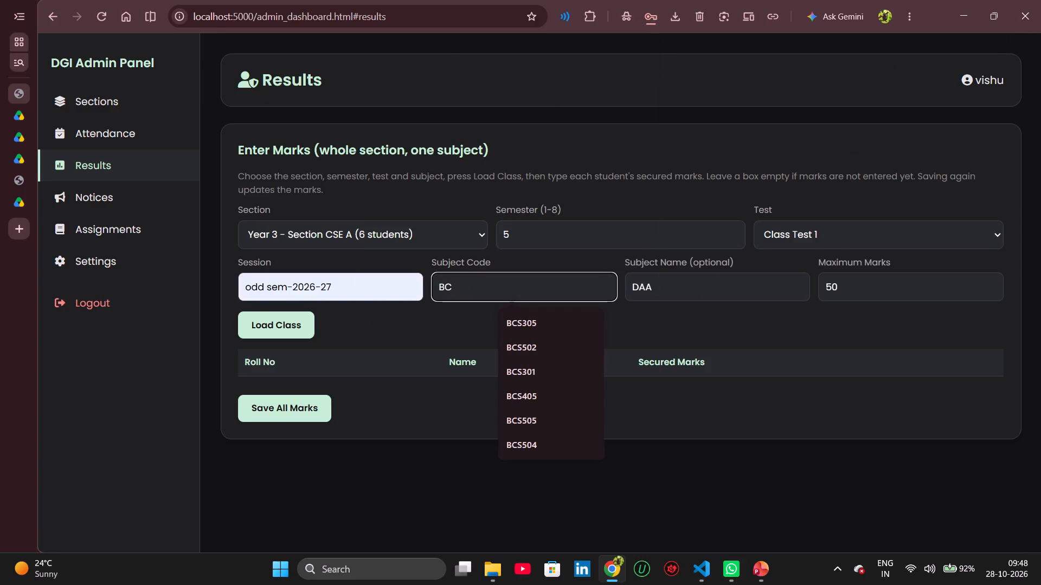
pyautogui.hotkey('shift', 's')
pyautogui.hotkey('shift', '%')
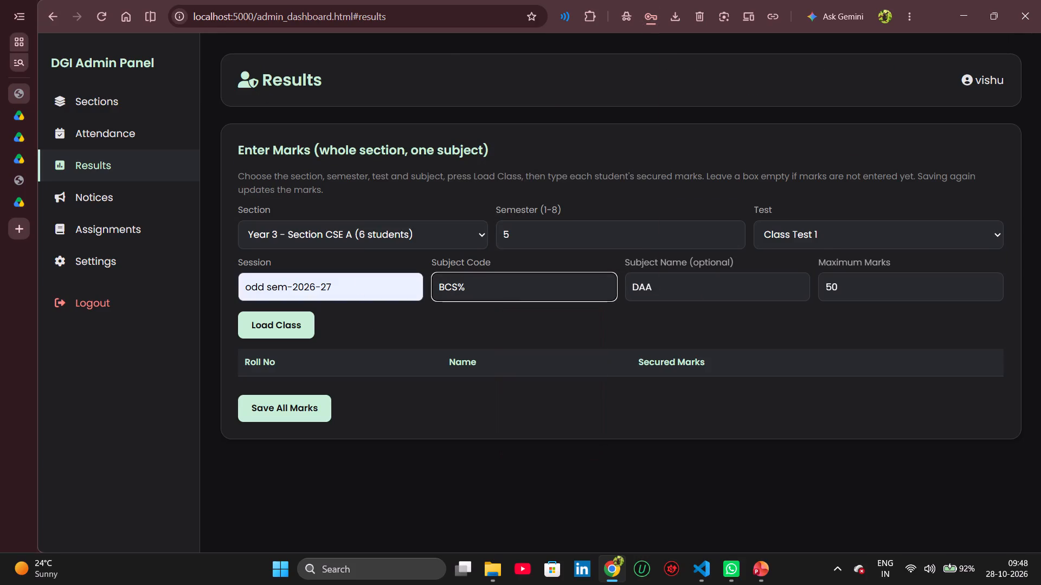
pyautogui.press('BackSpace')
pyautogui.write('501')
# Set the subject name to JAVA and load the Year 3 Section CSE A class for Class Test 1.
pyautogui.click(735, 290)
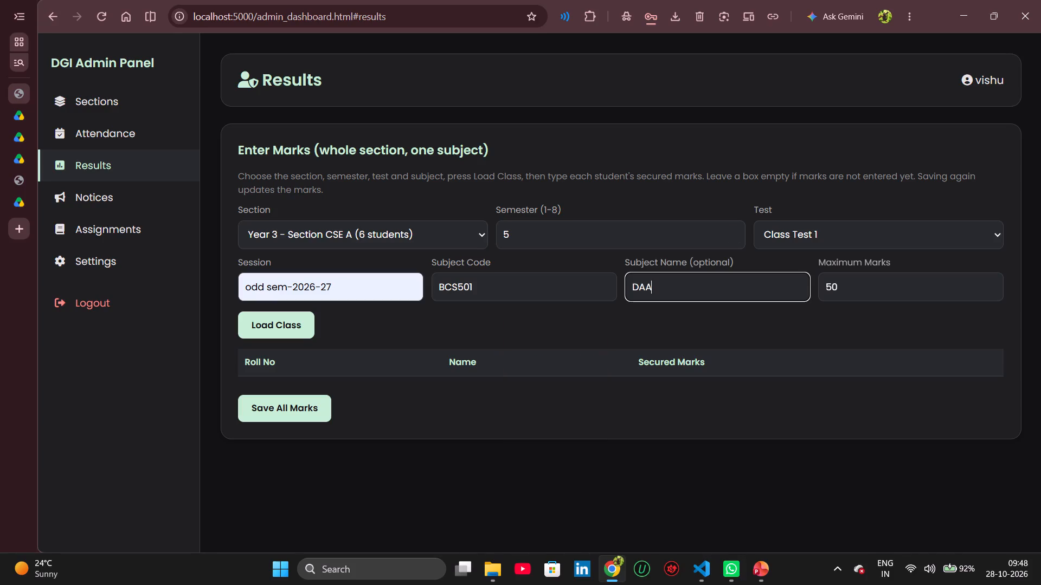
pyautogui.press('BackSpace')
pyautogui.press('BackSpace')
pyautogui.press('BackSpace')
pyautogui.press('BackSpace')
pyautogui.write('JA')
pyautogui.hotkey('shift', 'a')
pyautogui.hotkey('shift', 'BackSpace')
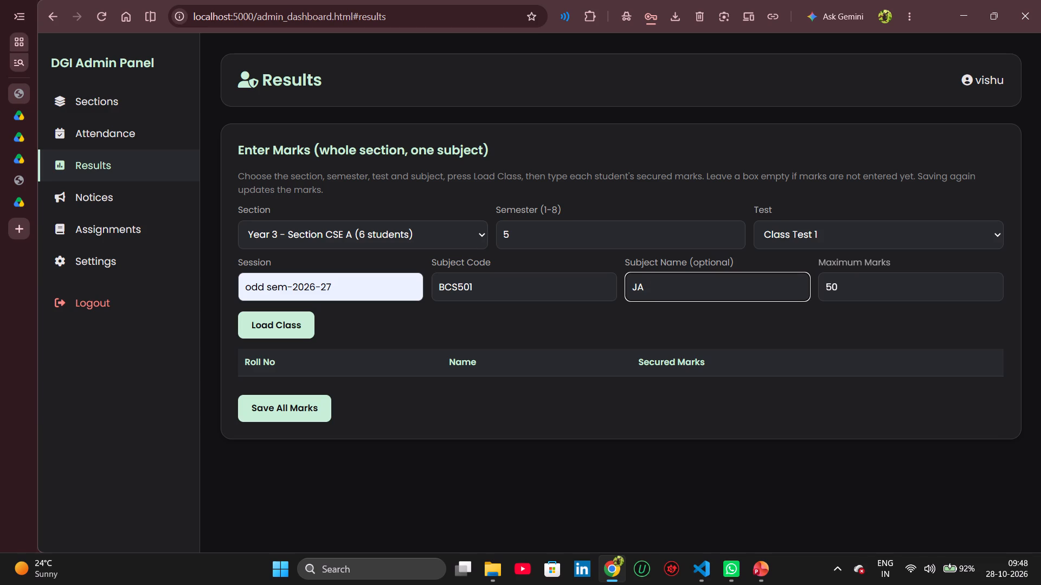
pyautogui.write('VA')
pyautogui.click(277, 325)
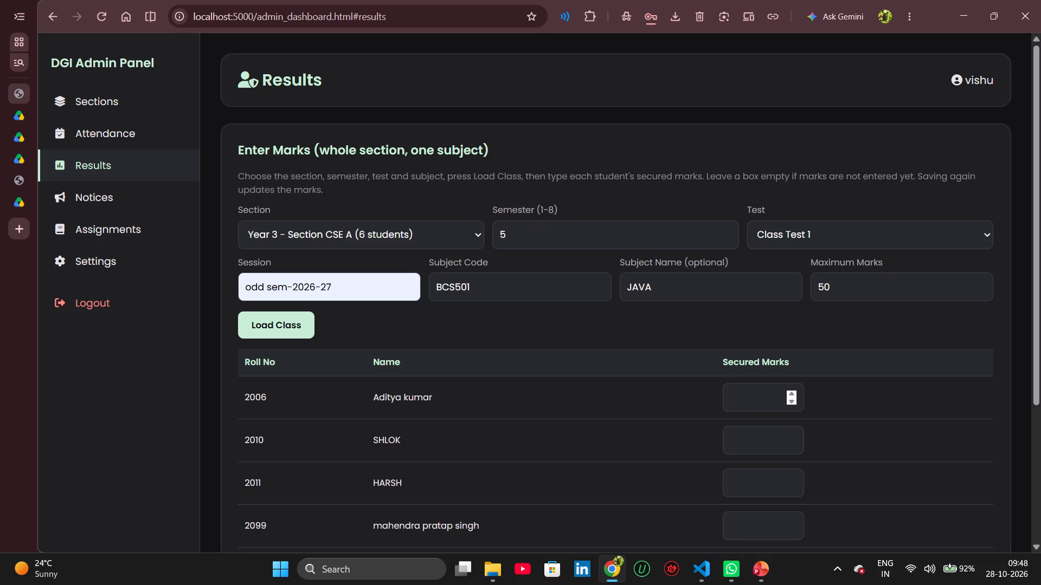
# Enter JAVA marks of 45, 12 and 26 for the first three students in the class list.
pyautogui.write('45')
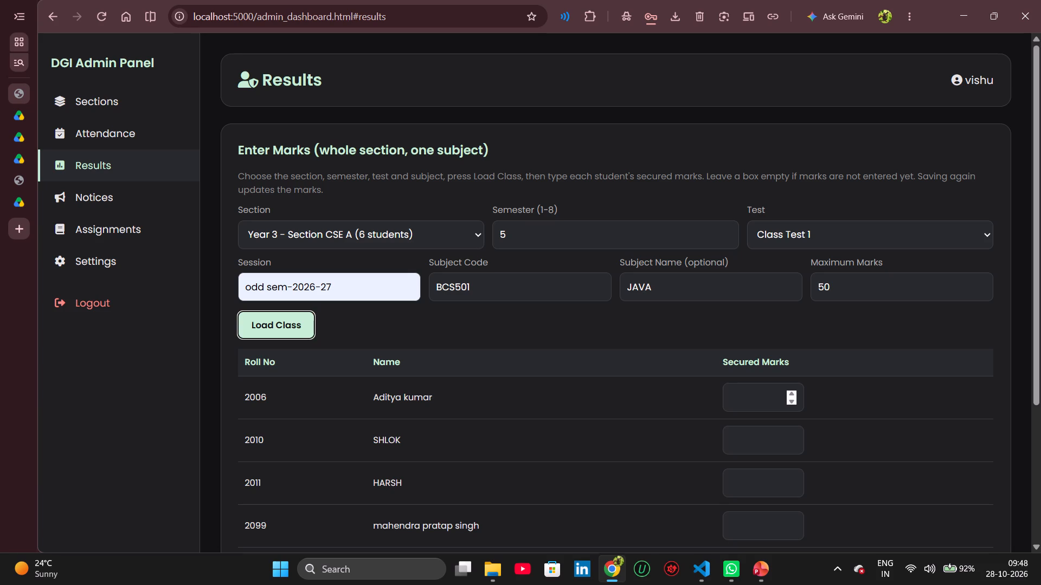
pyautogui.click(776, 397)
pyautogui.write('45')
pyautogui.press('Return')
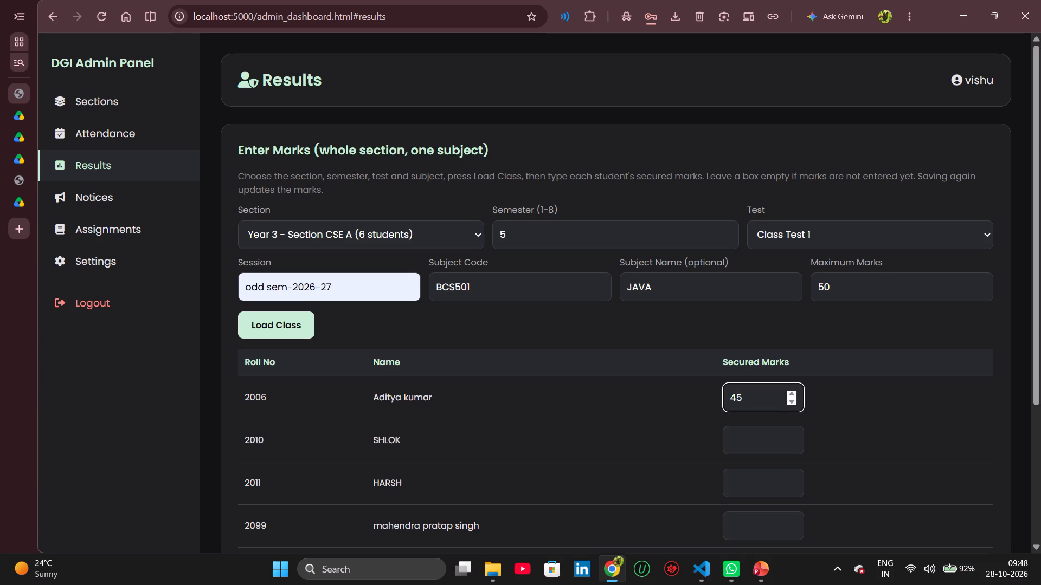
pyautogui.click(782, 423)
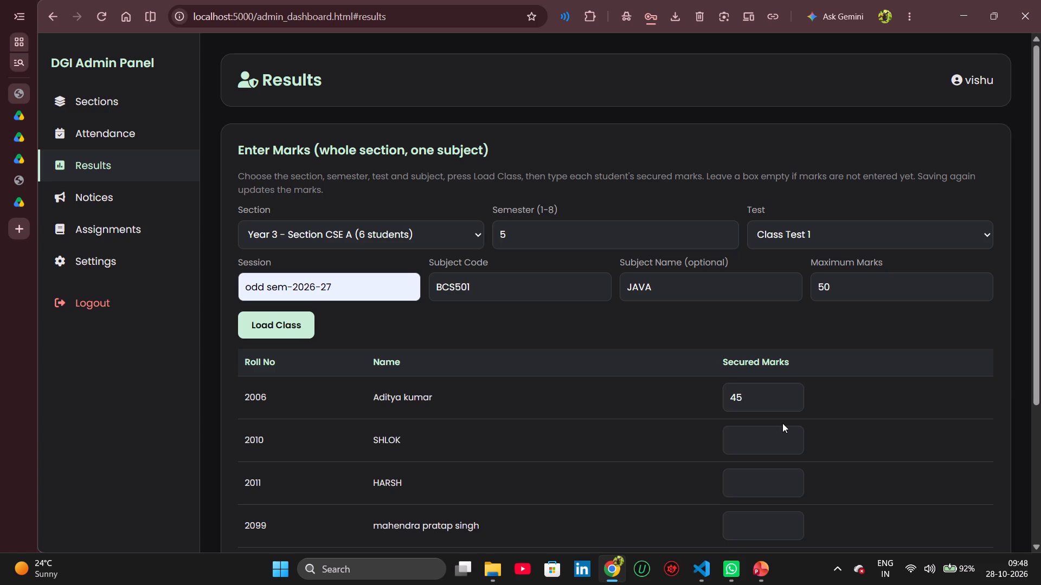
pyautogui.click(782, 423)
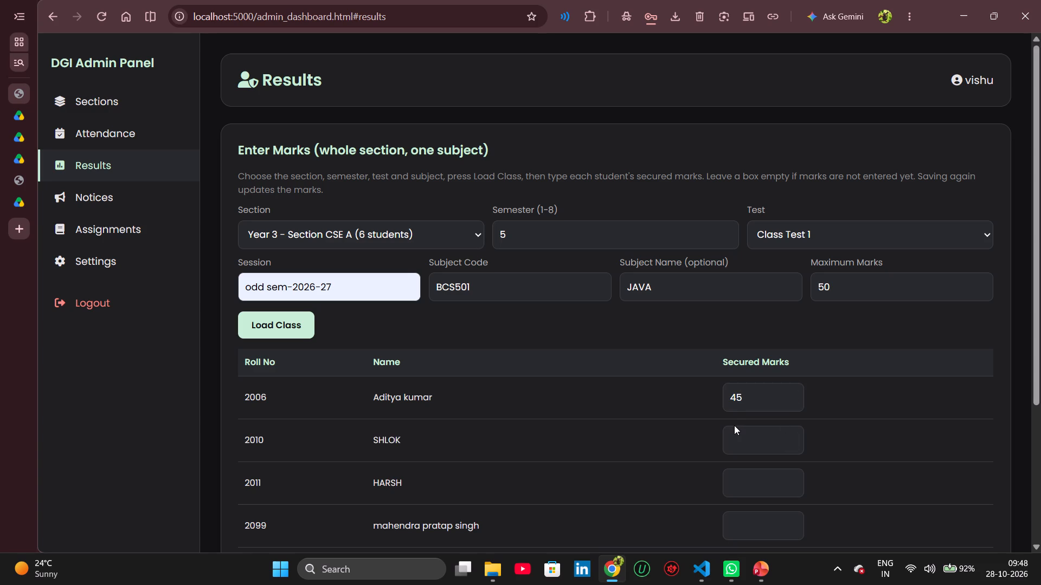
pyautogui.click(734, 425)
pyautogui.click(738, 433)
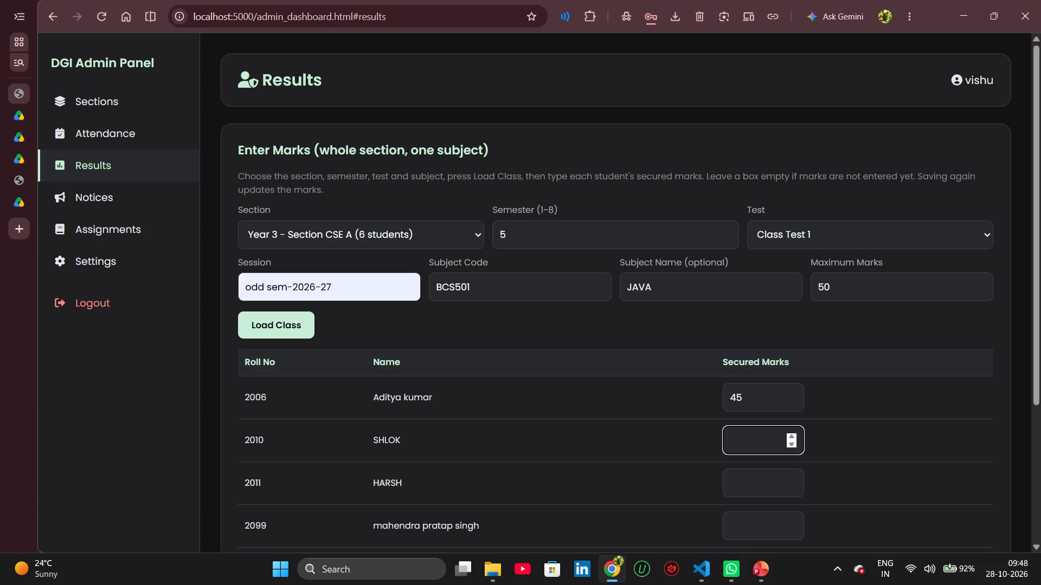
pyautogui.write('12')
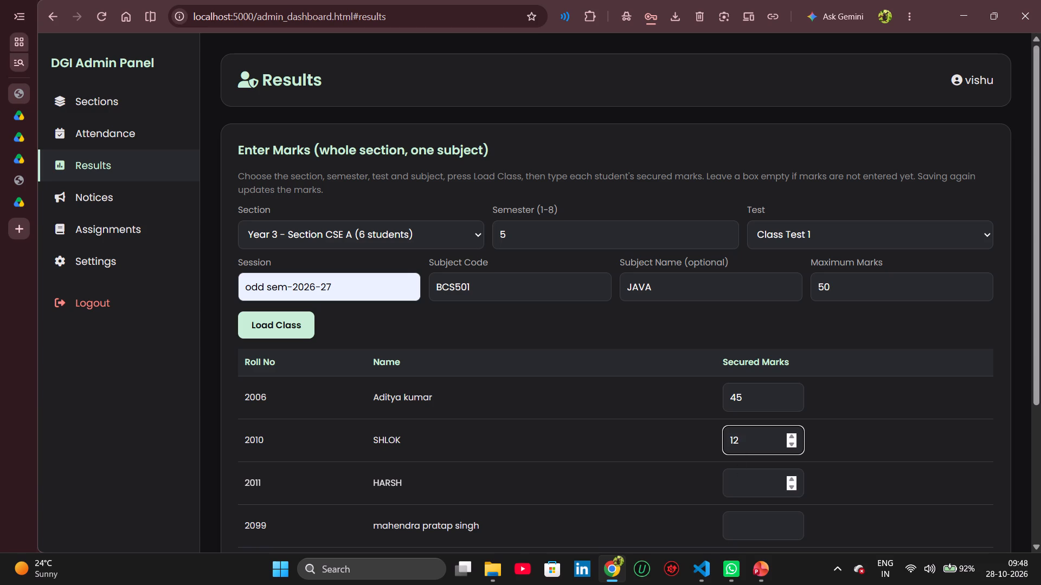
pyautogui.click(748, 488)
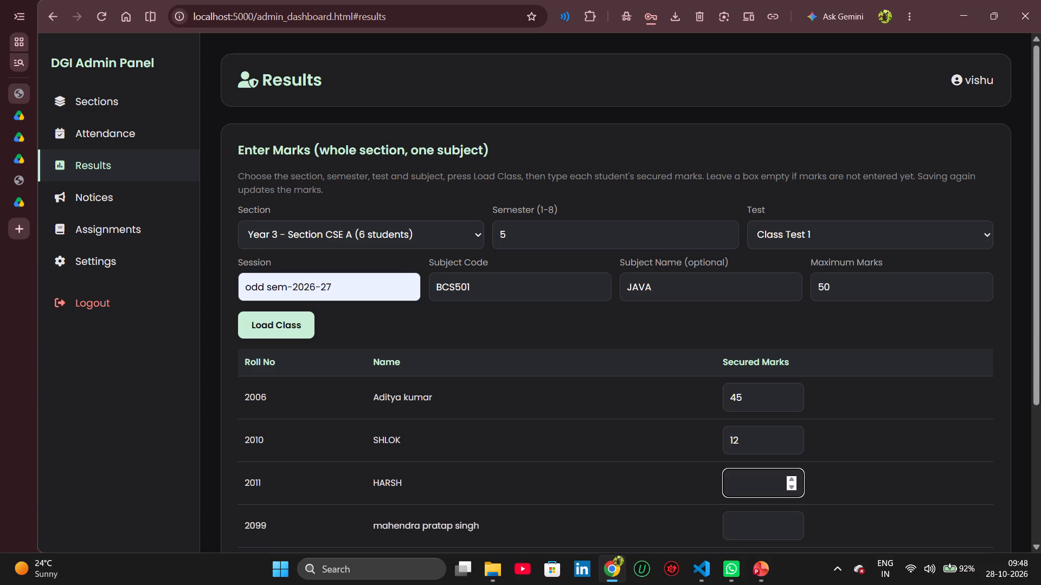
pyautogui.press('2')
pyautogui.press('6')
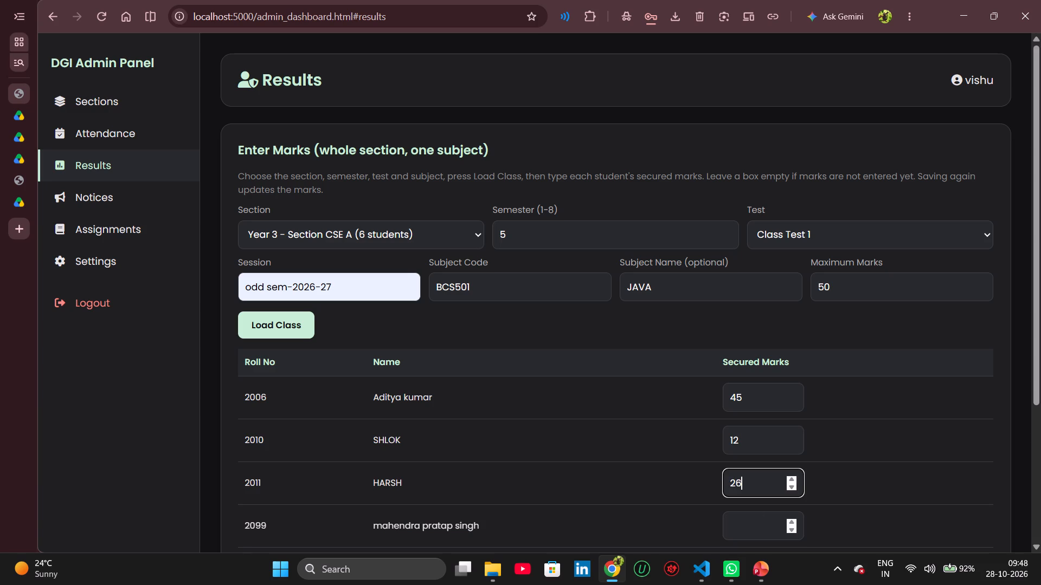
# Enter a JAVA mark of 22 for the fourth student in the class list.
pyautogui.click(763, 525)
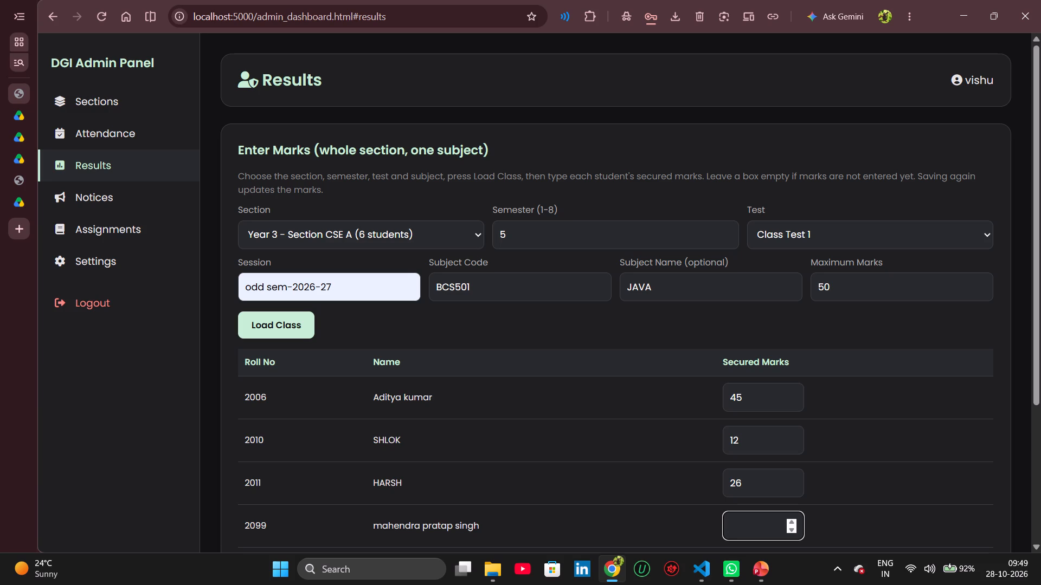
pyautogui.write('25')
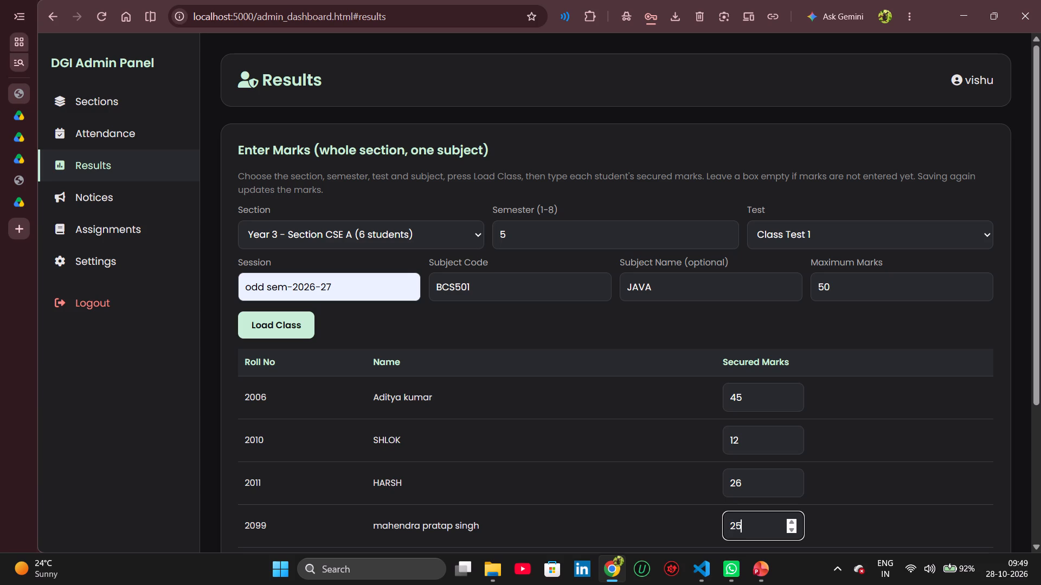
pyautogui.click(763, 525)
pyautogui.scroll(-1, 763, 525)
# Enter a JAVA mark of 28 for the fifth student in the class list.
pyautogui.scroll(-1, 763, 525)
pyautogui.scroll(-2, 754, 446)
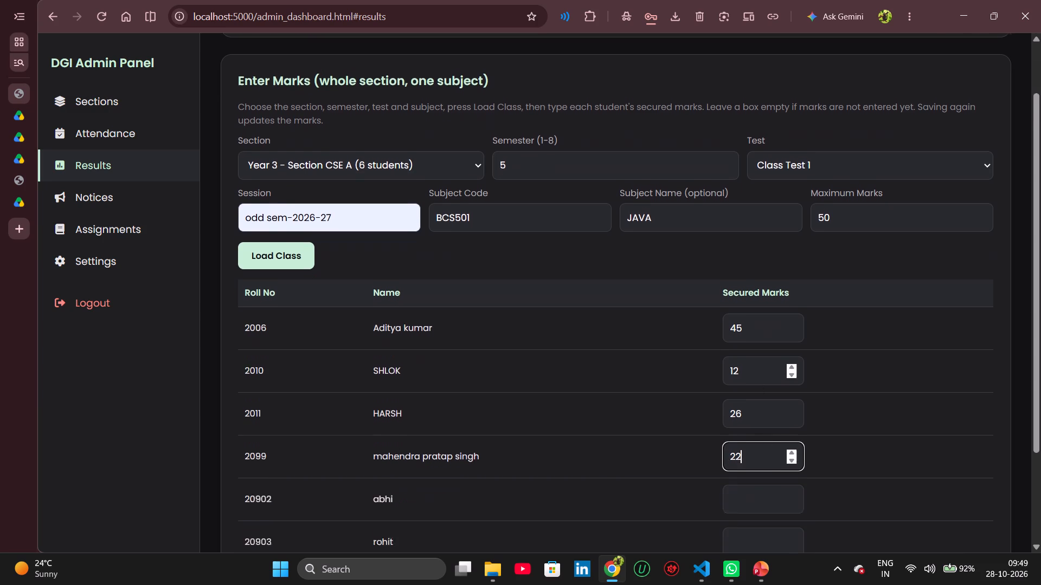
pyautogui.scroll(-1, 754, 446)
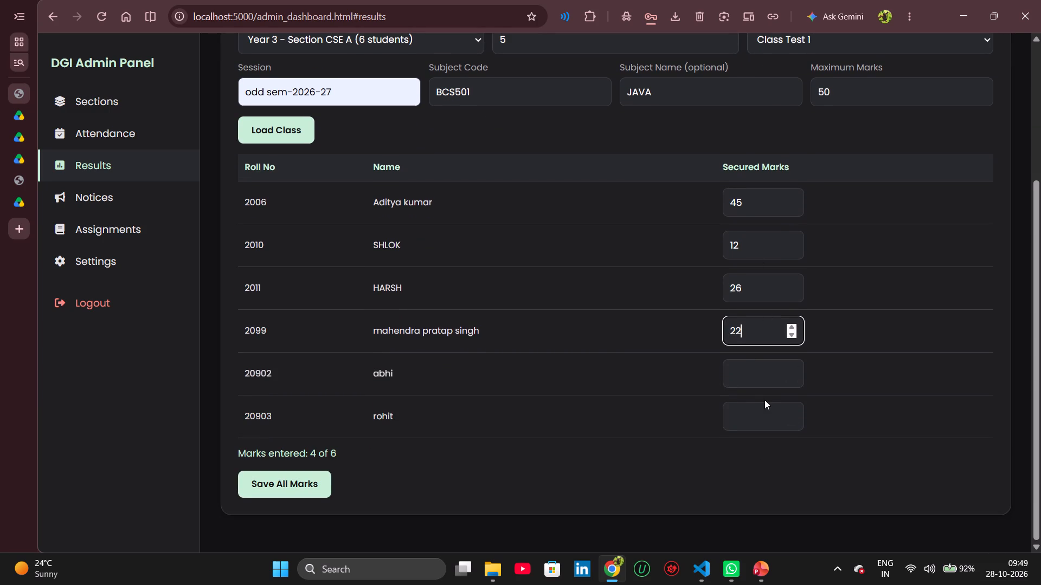
pyautogui.click(754, 378)
pyautogui.scroll(-1, 754, 378)
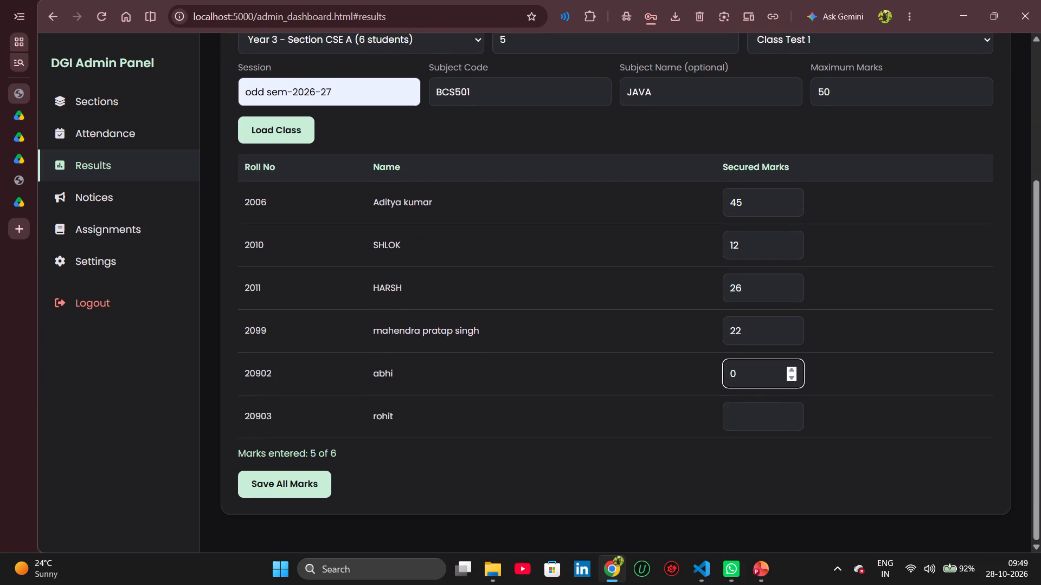
pyautogui.scroll(-1, 754, 378)
pyautogui.scroll(4, 754, 378)
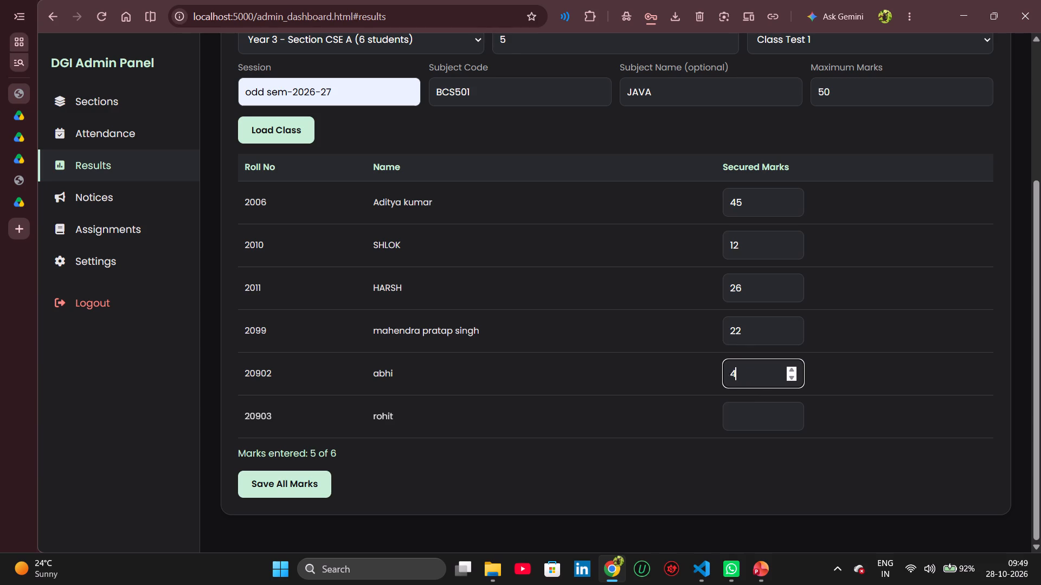
pyautogui.scroll(3, 754, 378)
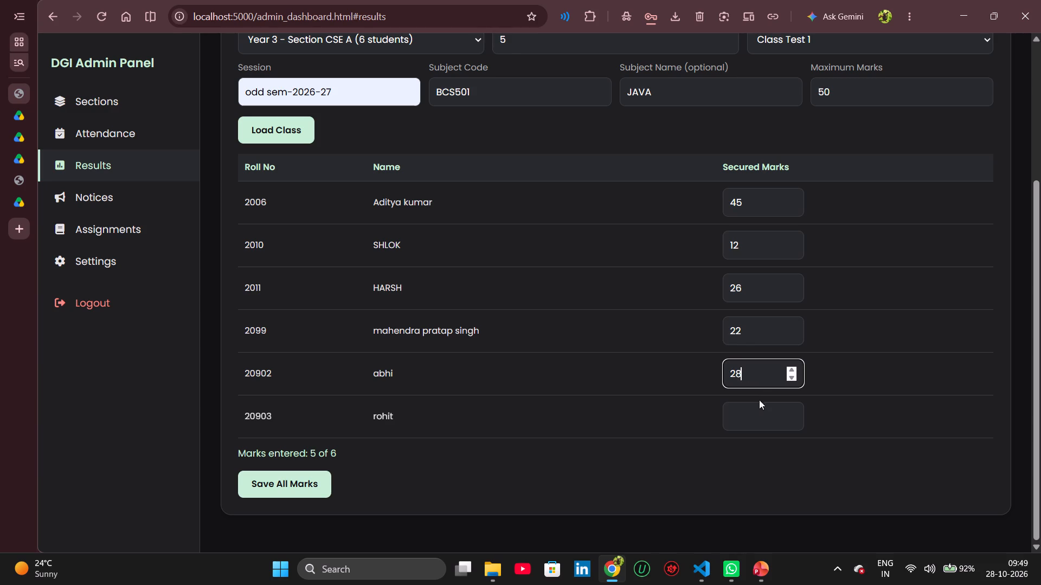
# Enter a JAVA mark of 33 for the last student and save all marks.
pyautogui.click(760, 411)
pyautogui.scroll(1, 760, 411)
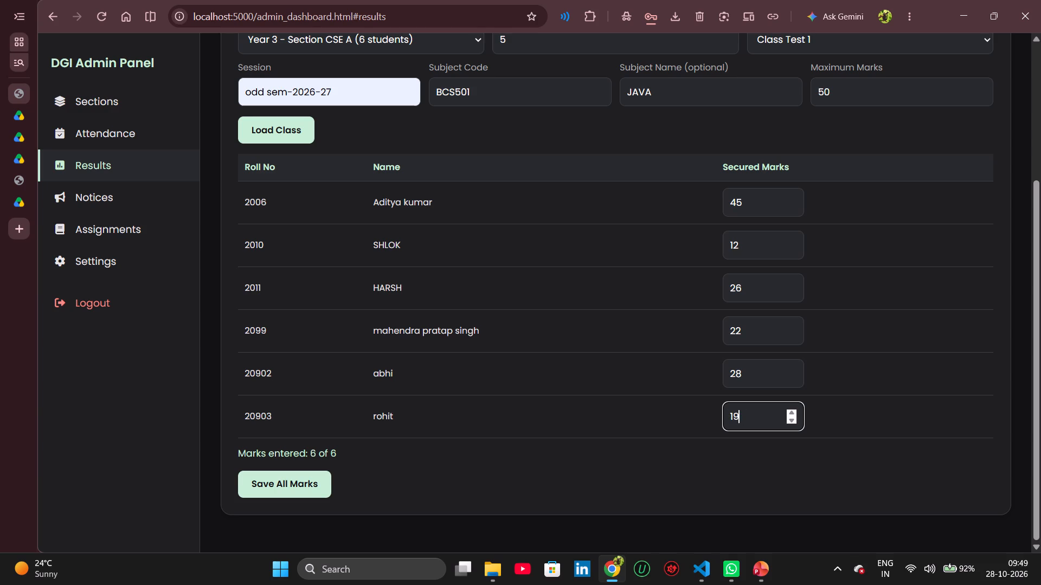
pyautogui.scroll(7, 760, 411)
pyautogui.click(275, 482)
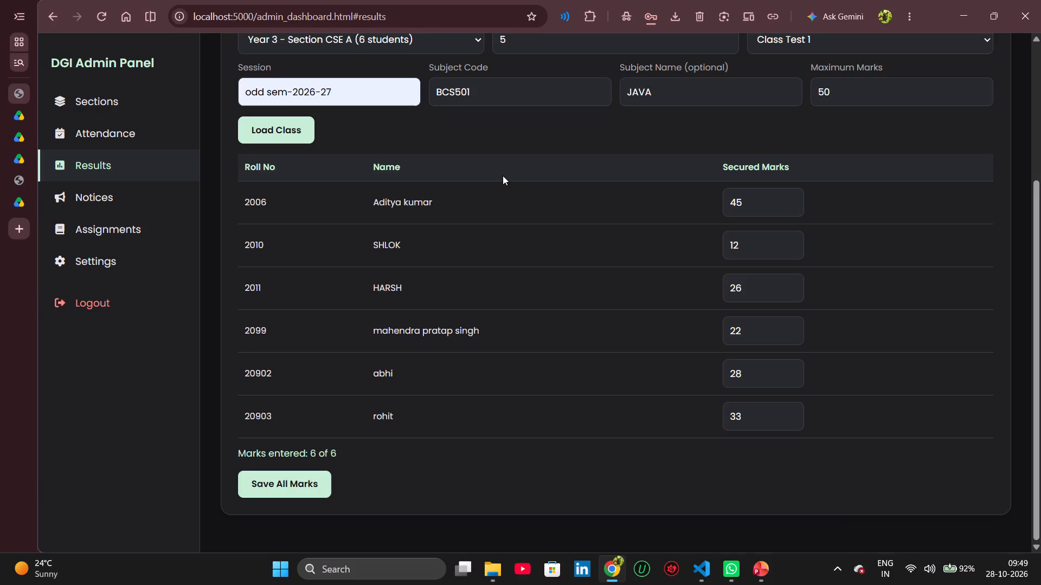
# Load the Year 3 Section CSE A class with subject code BCS502 and subject name C++.
pyautogui.click(493, 91)
pyautogui.press('BackSpace')
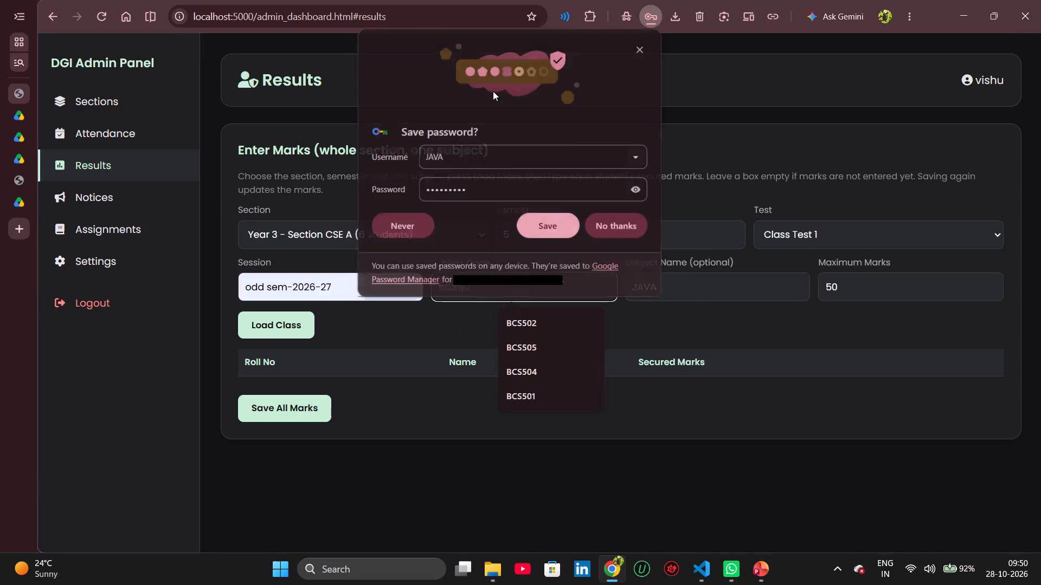
pyautogui.press('2')
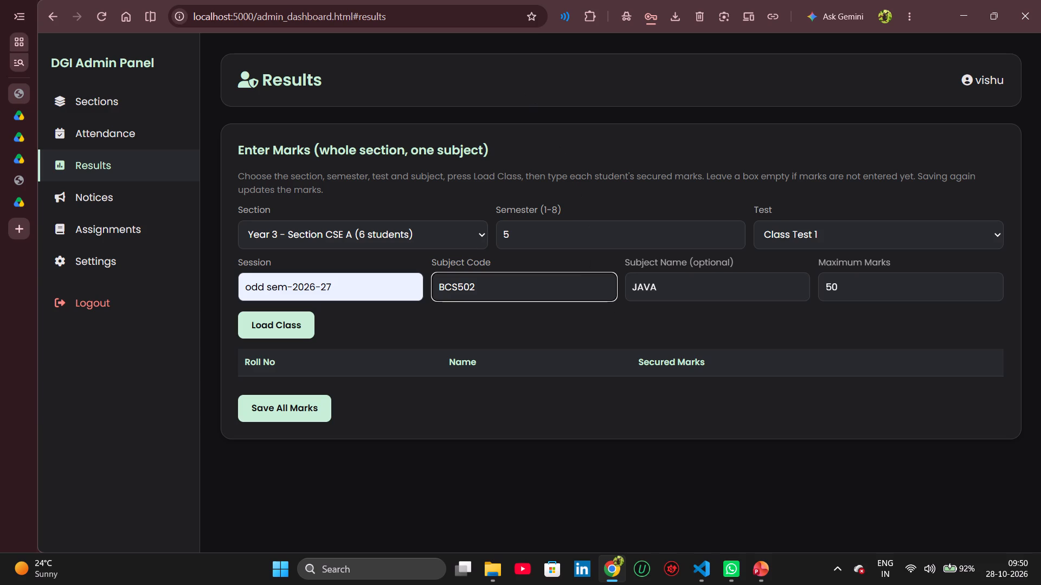
pyautogui.click(693, 283)
pyautogui.press('BackSpace')
pyautogui.press('BackSpace')
pyautogui.press('BackSpace')
pyautogui.press('BackSpace')
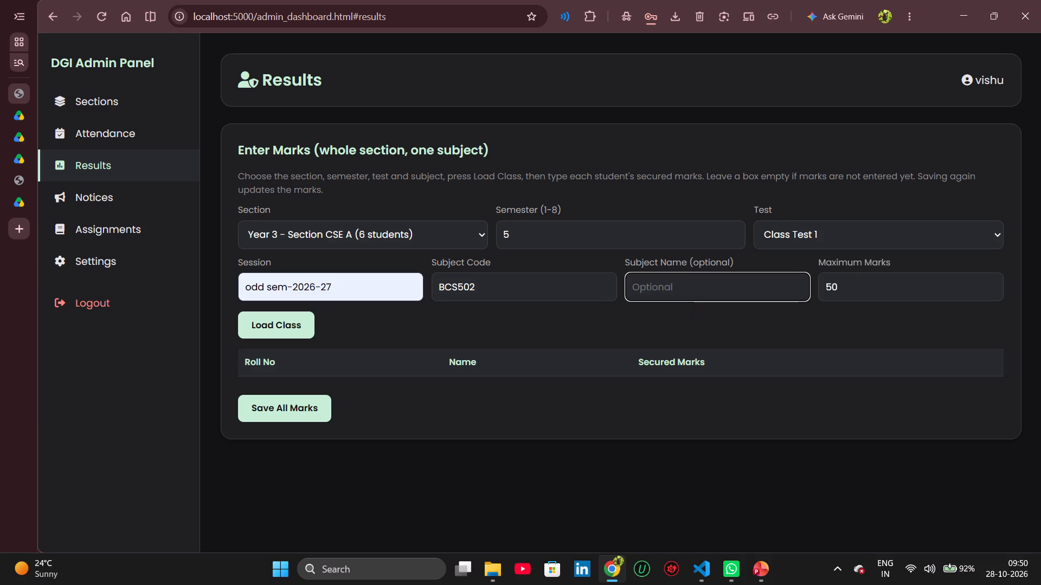
pyautogui.hotkey('shift', 'c')
pyautogui.write('++')
pyautogui.click(285, 322)
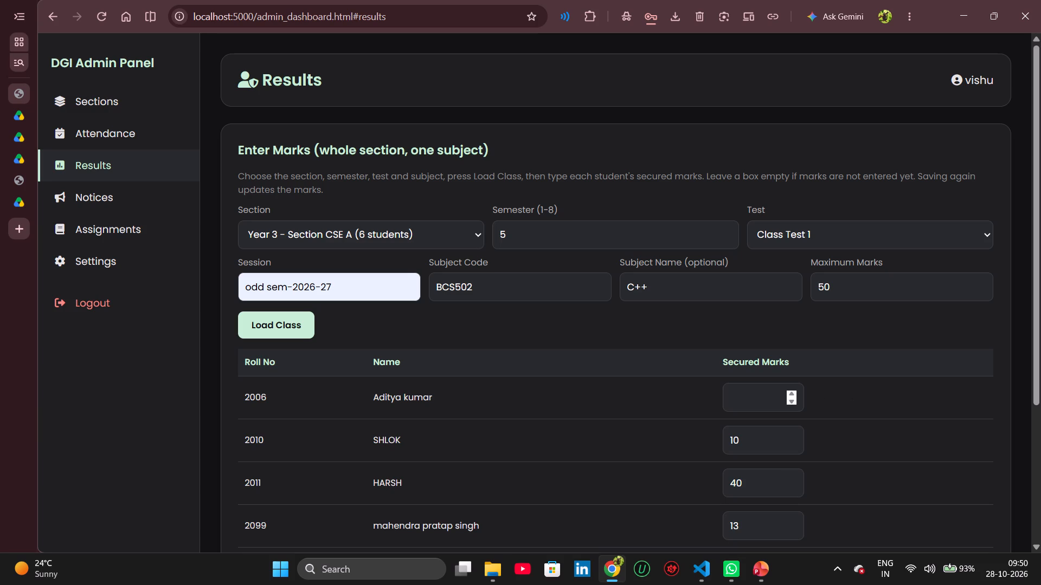
# Set the C++ marks of the first two students in the class list to 28 and 32.
pyautogui.click(770, 388)
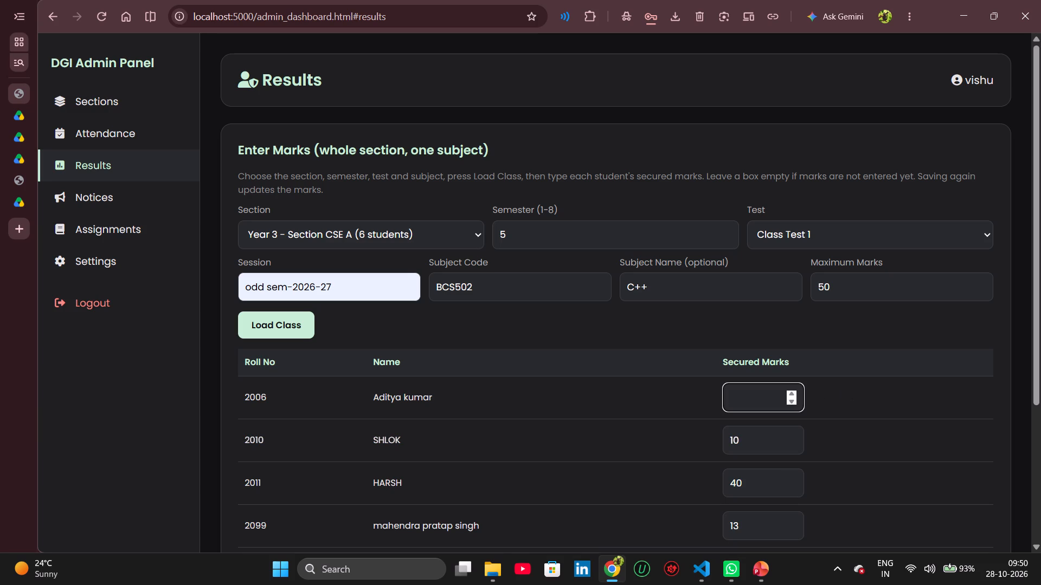
pyautogui.scroll(3, 770, 388)
pyautogui.scroll(-2, 770, 388)
pyautogui.scroll(1, 770, 388)
pyautogui.click(770, 446)
pyautogui.scroll(2, 770, 446)
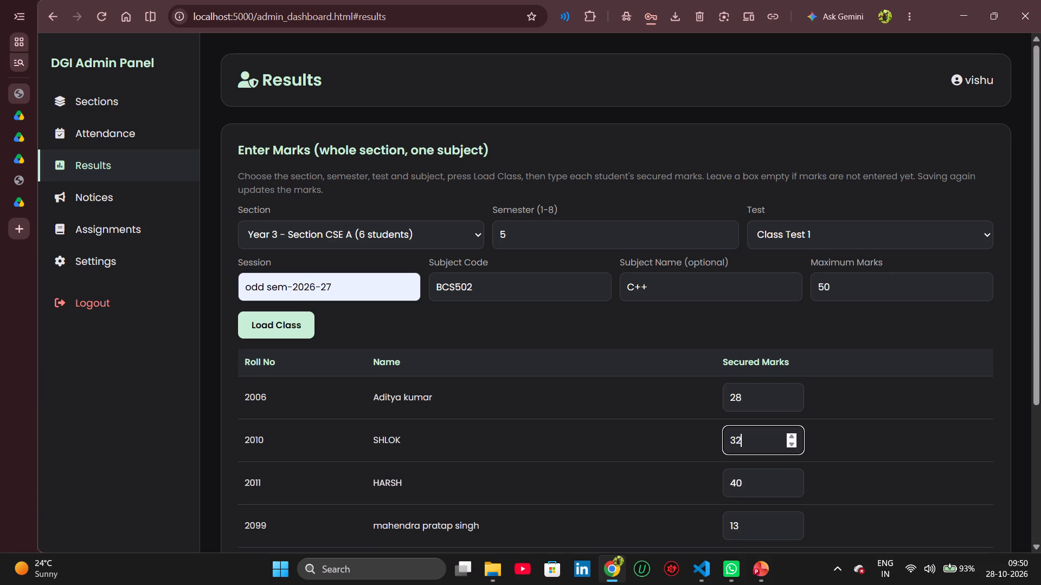
pyautogui.scroll(1, 770, 446)
# Set the C++ marks of the third and fourth students in the class list to 23.5 and 26.5.
pyautogui.click(763, 490)
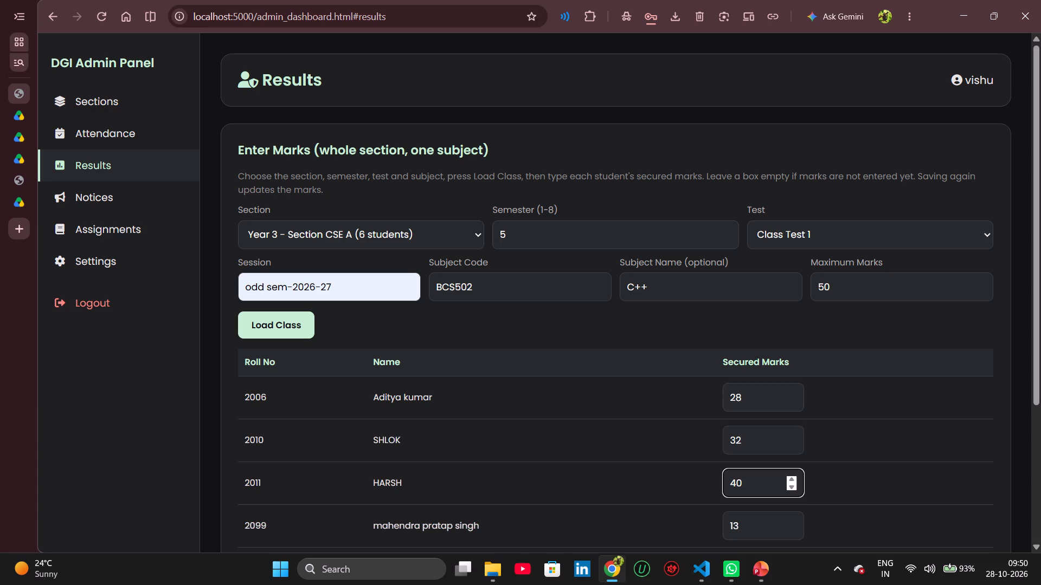
pyautogui.scroll(-2, 763, 490)
pyautogui.click(743, 535)
pyautogui.scroll(1, 743, 535)
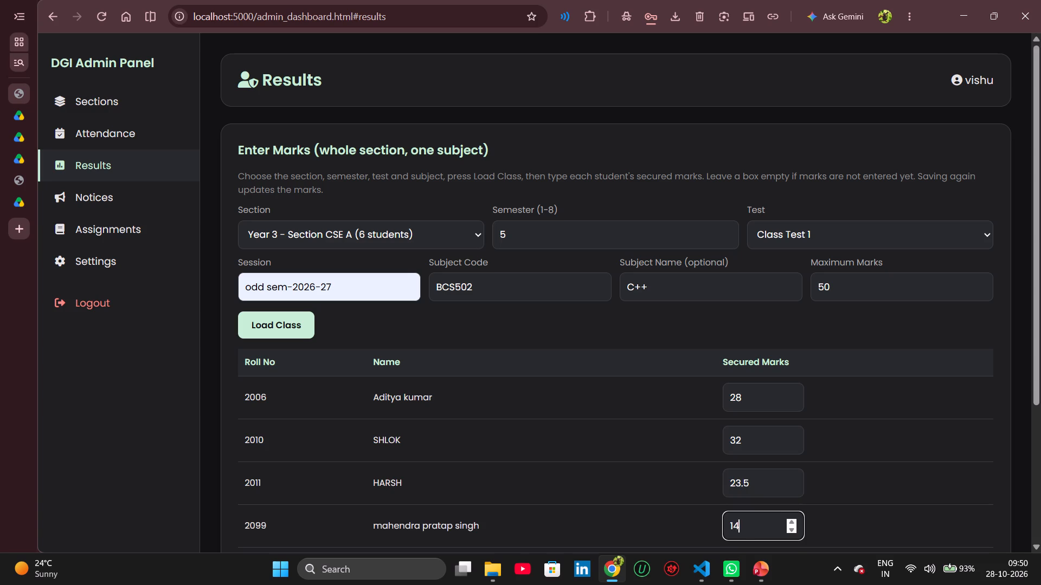
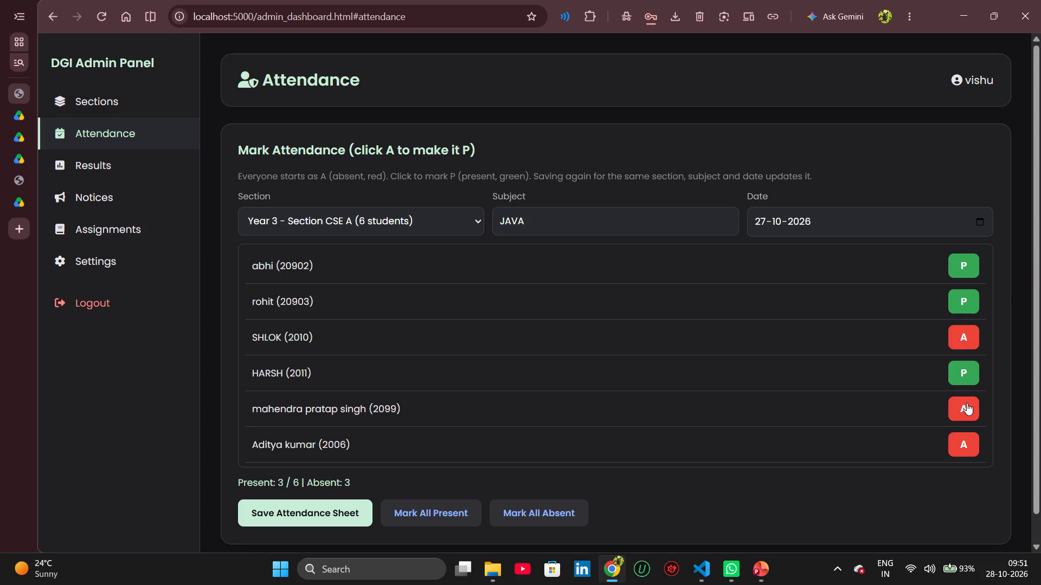
# Mark the last student in the list present and save the JAVA attendance sheet for 27-10-2026.
pyautogui.click(970, 435)
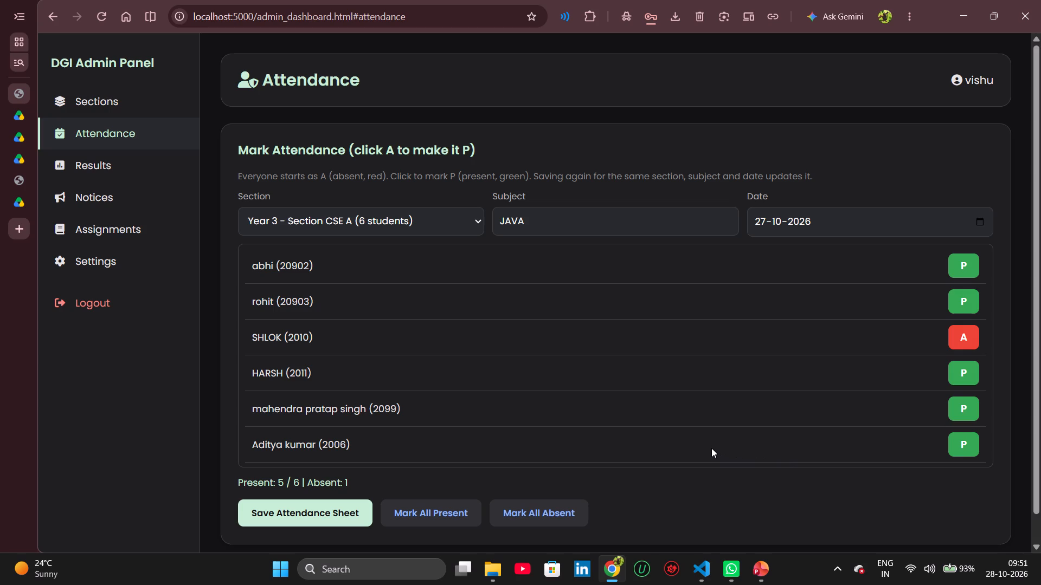
pyautogui.click(326, 517)
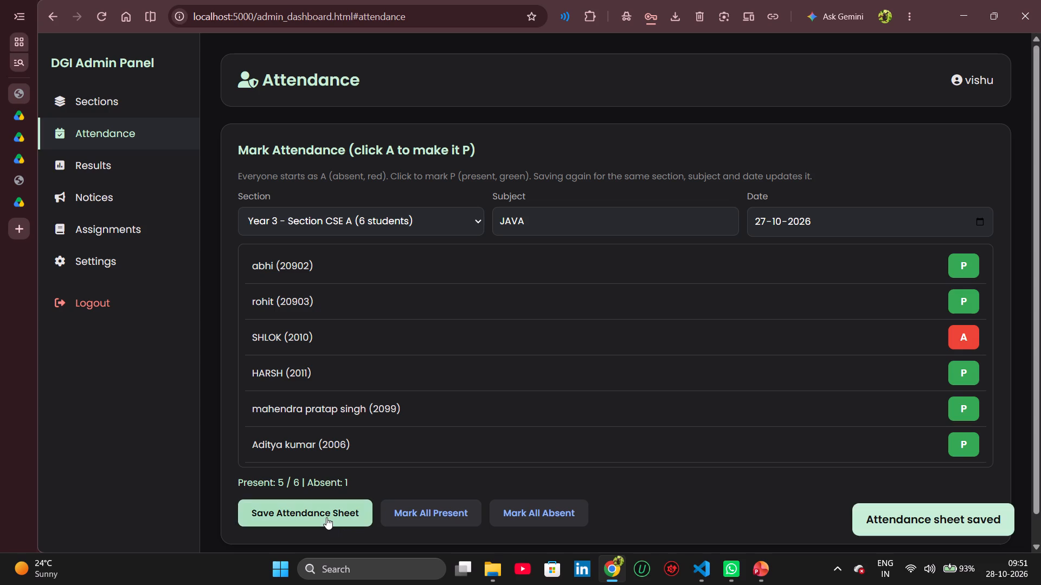
# Change the attendance subject to C++ and load its sheet for Year 3 Section CSE A.
pyautogui.click(584, 212)
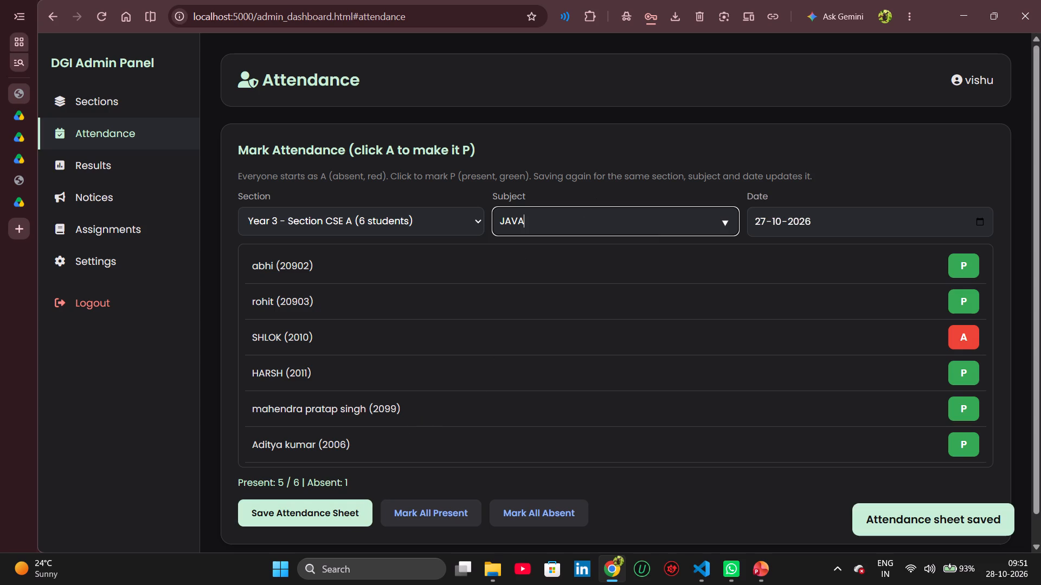
pyautogui.press('BackSpace')
pyautogui.press('BackSpace')
pyautogui.press('BackSpace')
pyautogui.press('BackSpace')
pyautogui.press('BackSpace')
pyautogui.press('BackSpace')
pyautogui.press('BackSpace')
pyautogui.press('BackSpace')
pyautogui.press('BackSpace')
pyautogui.press('BackSpace')
pyautogui.press('BackSpace')
pyautogui.press('BackSpace')
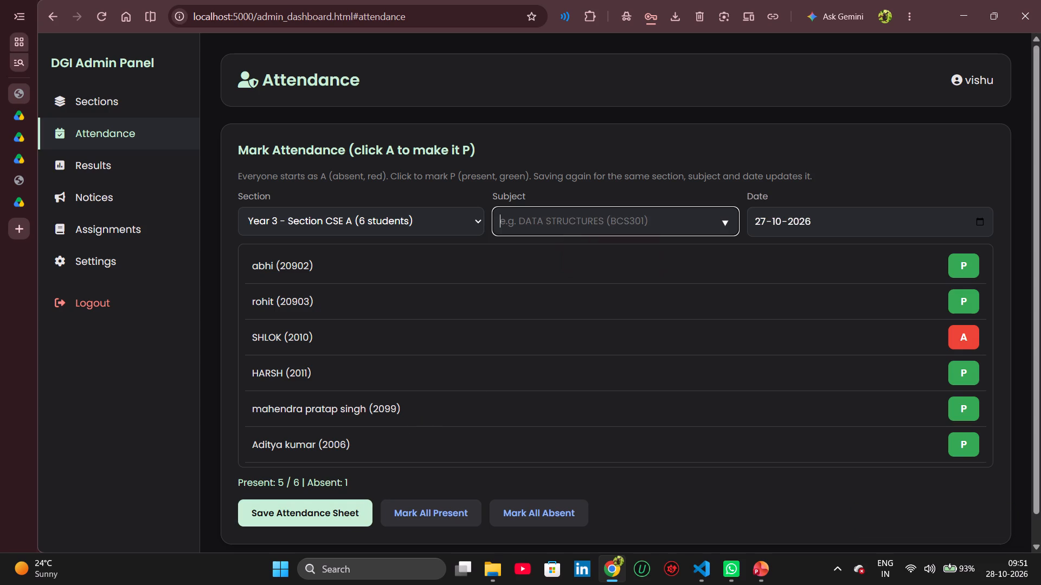
pyautogui.press('c')
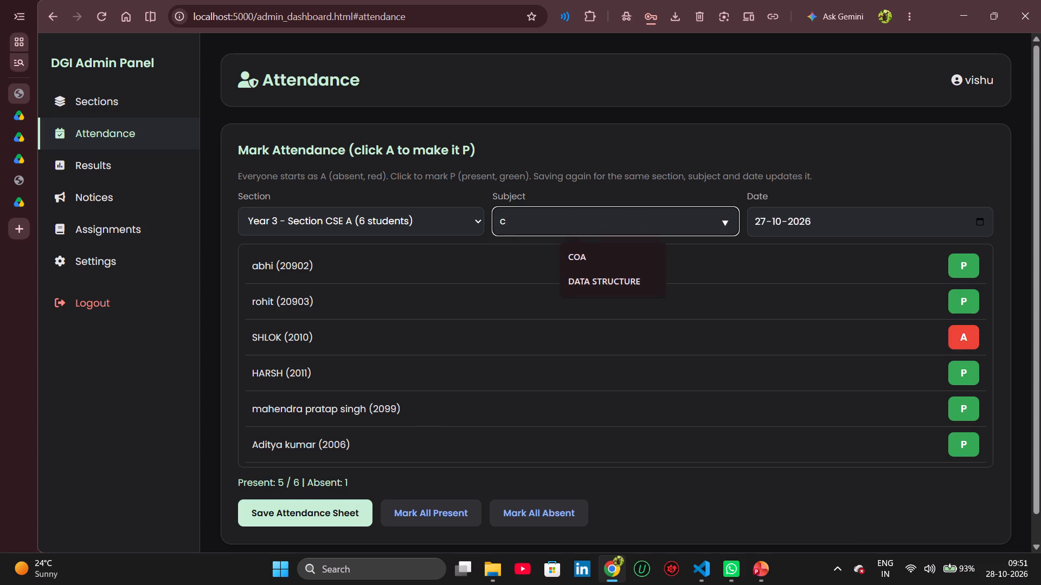
pyautogui.press('BackSpace')
pyautogui.write('C+_')
pyautogui.hotkey('shift', 'BackSpace')
pyautogui.hotkey('shift', '+')
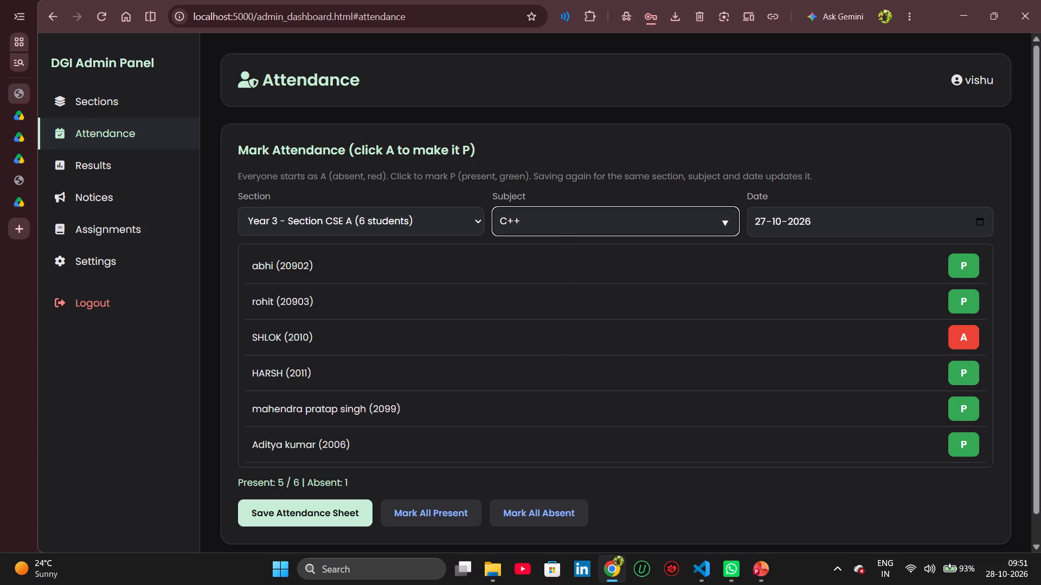
pyautogui.press('Return')
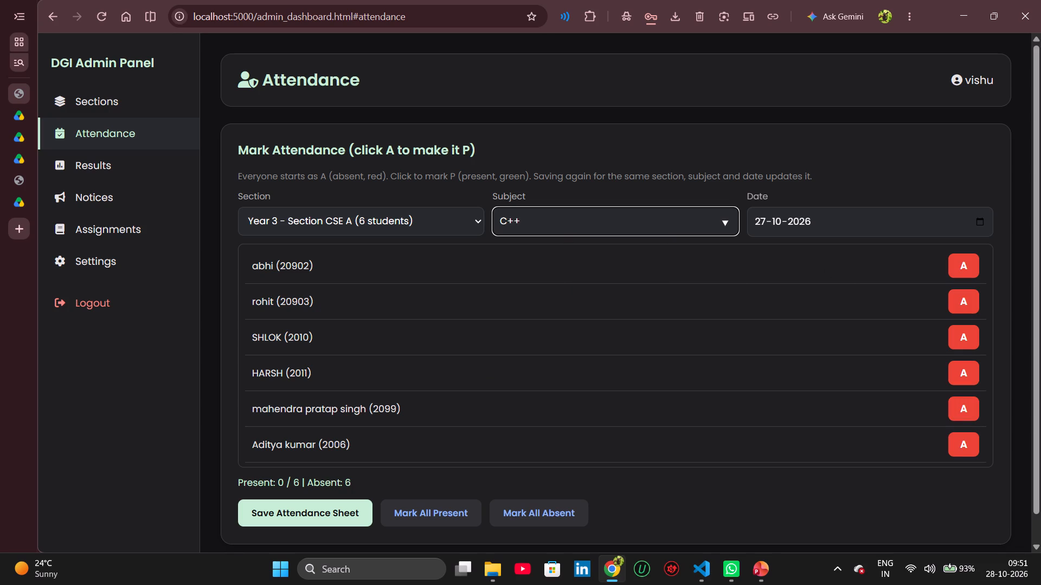
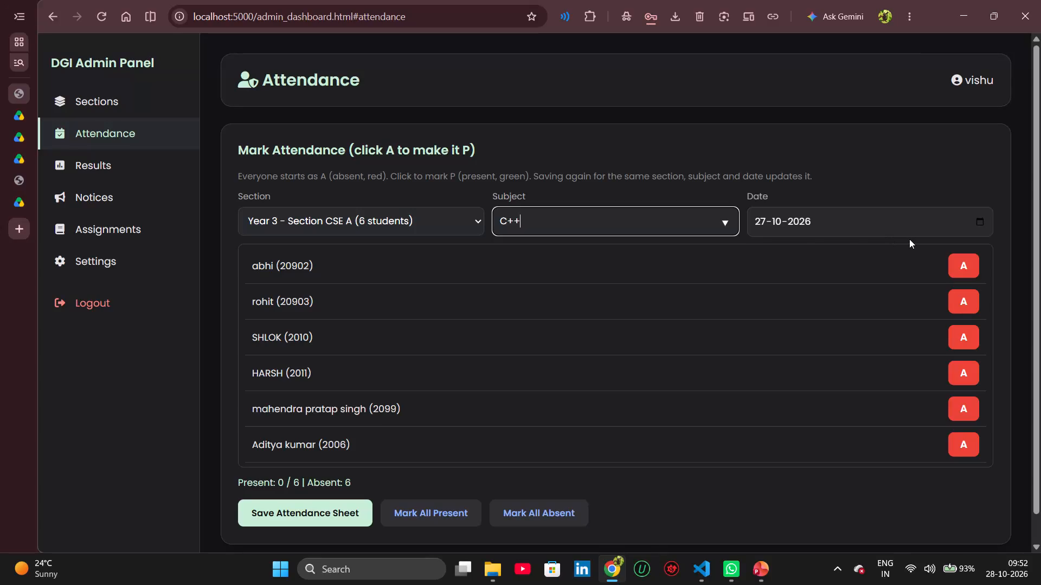
# Mark the first five students in the C++ attendance sheet for 27-10-2026 as present.
pyautogui.click(956, 268)
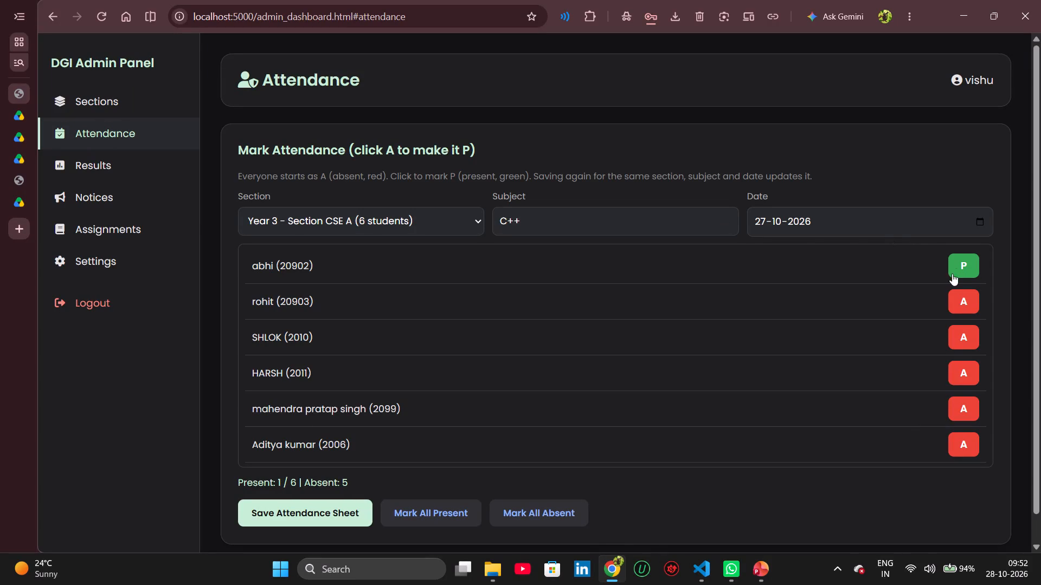
pyautogui.click(950, 309)
pyautogui.click(950, 335)
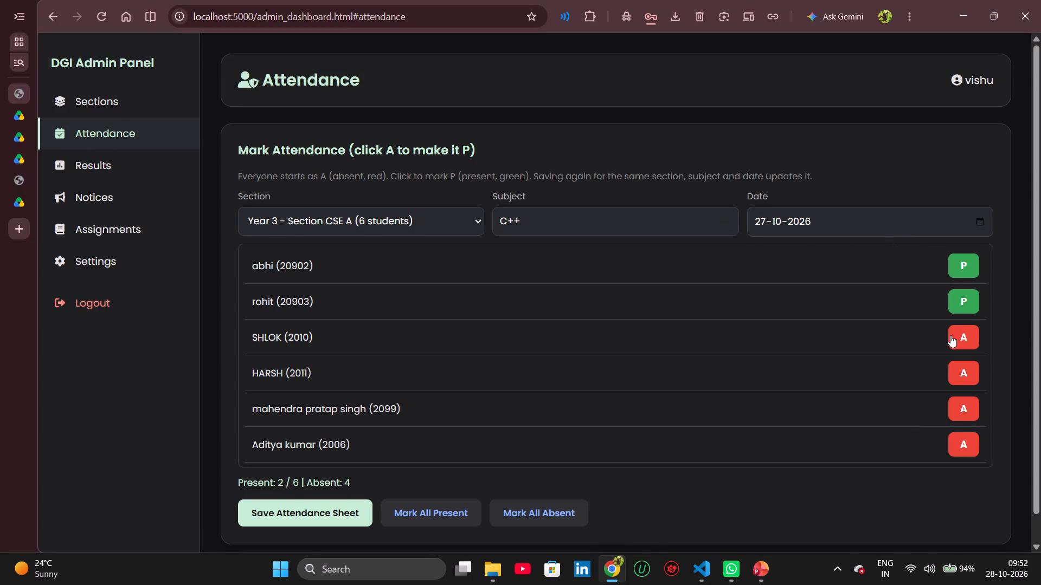
pyautogui.doubleClick(949, 374)
pyautogui.click(952, 407)
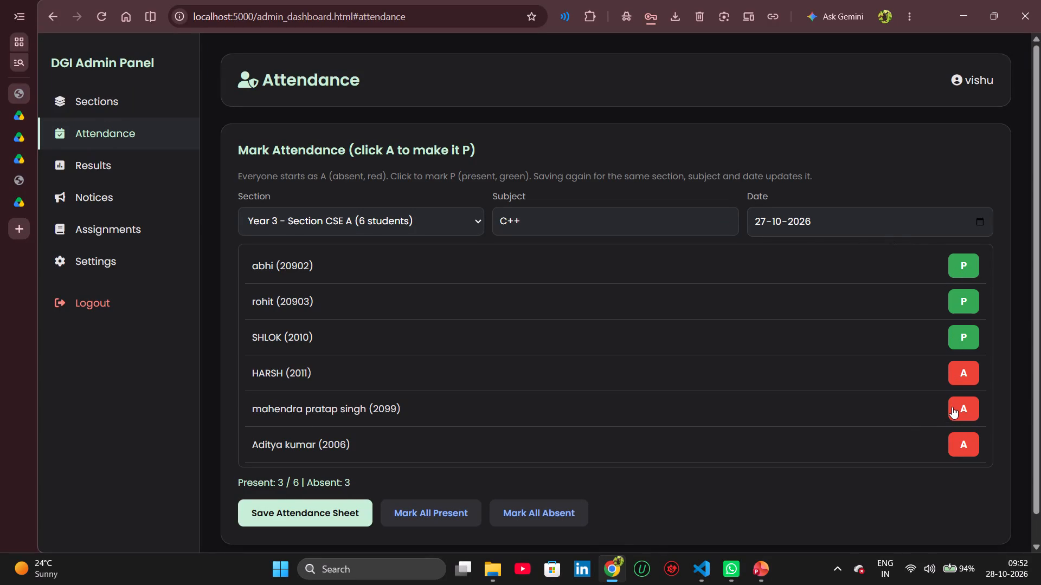
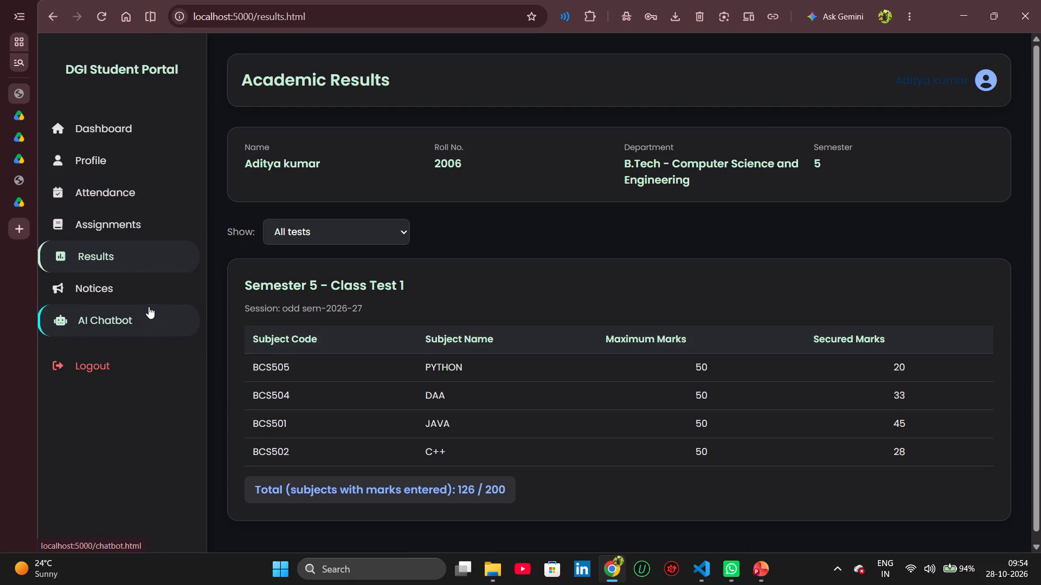
# Review the student's college notices and assignments pages, finishing on the student dashboard.
pyautogui.click(158, 292)
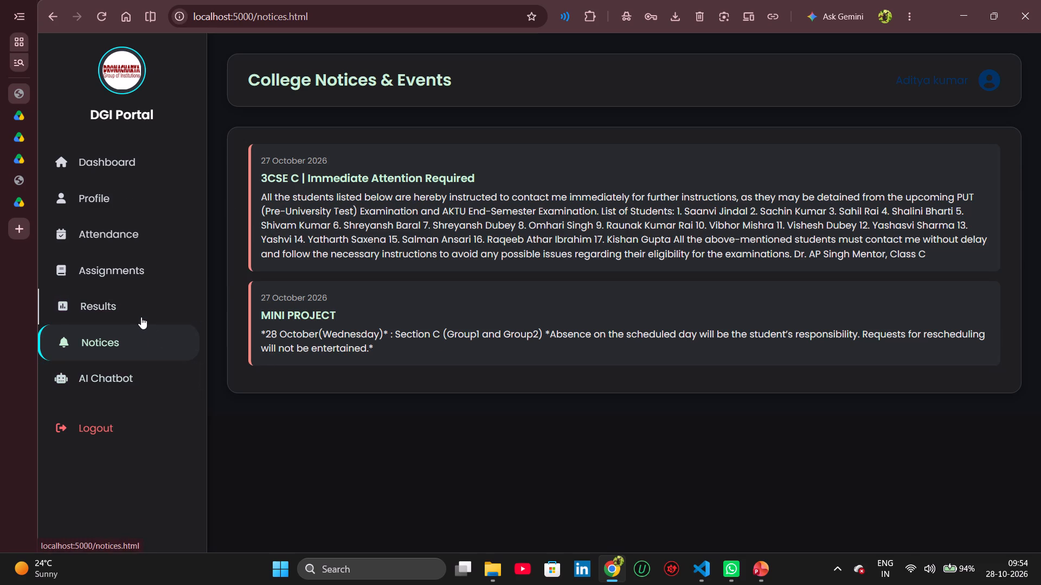
pyautogui.click(147, 275)
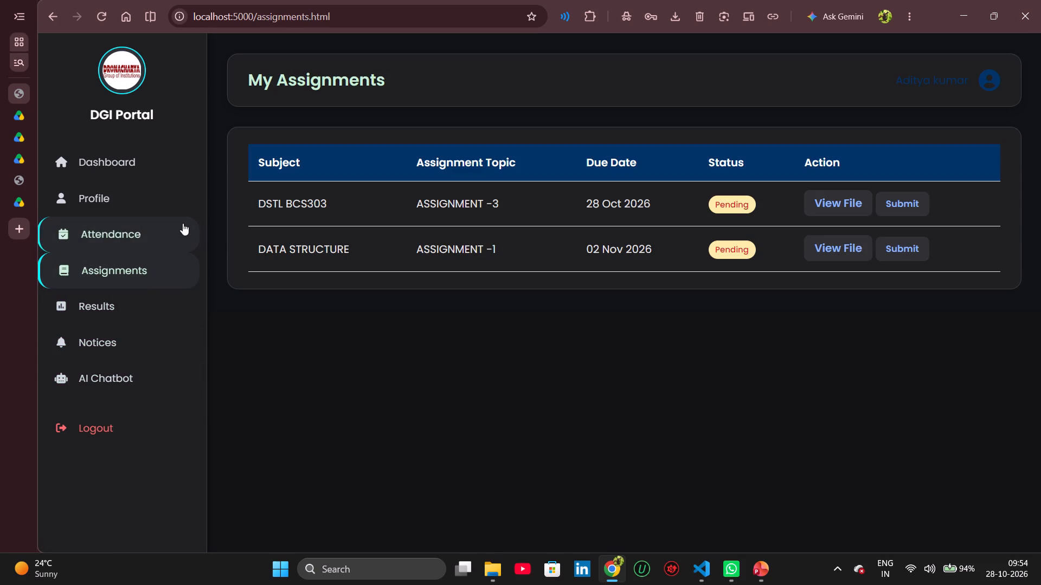
pyautogui.click(151, 165)
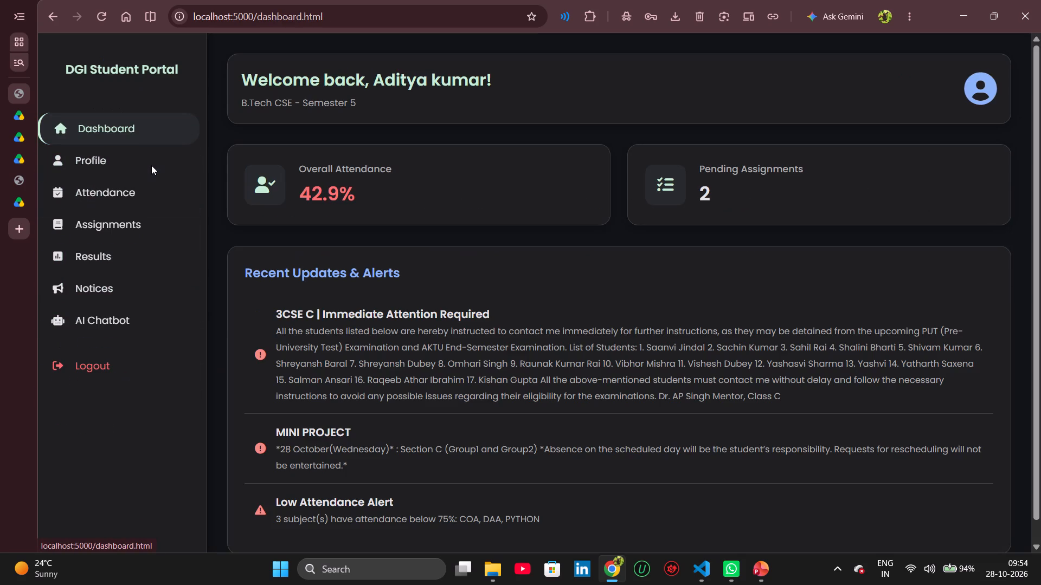
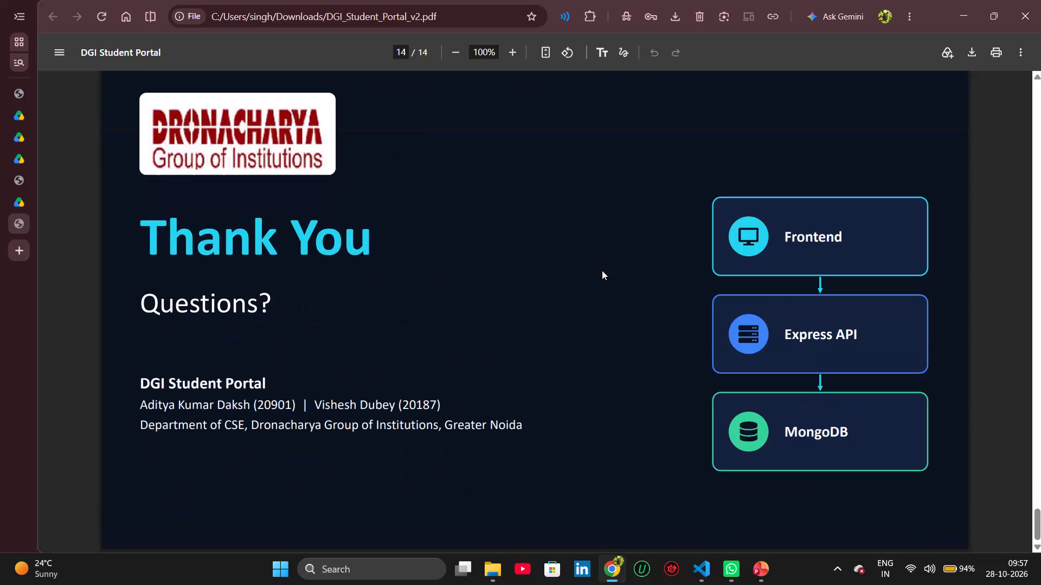
# Skim the DGI Student Portal slide deck from the Thank You slide back to the Introduction and forward to the end again.
pyautogui.scroll(15, 602, 270)
pyautogui.scroll(-5, 602, 270)
pyautogui.scroll(1, 602, 270)
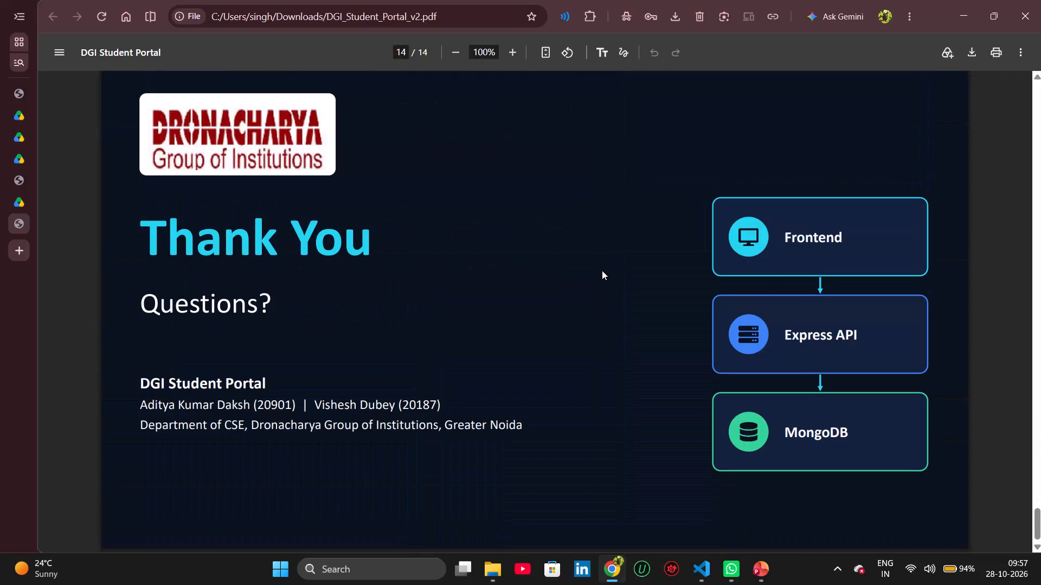
pyautogui.scroll(10, 602, 270)
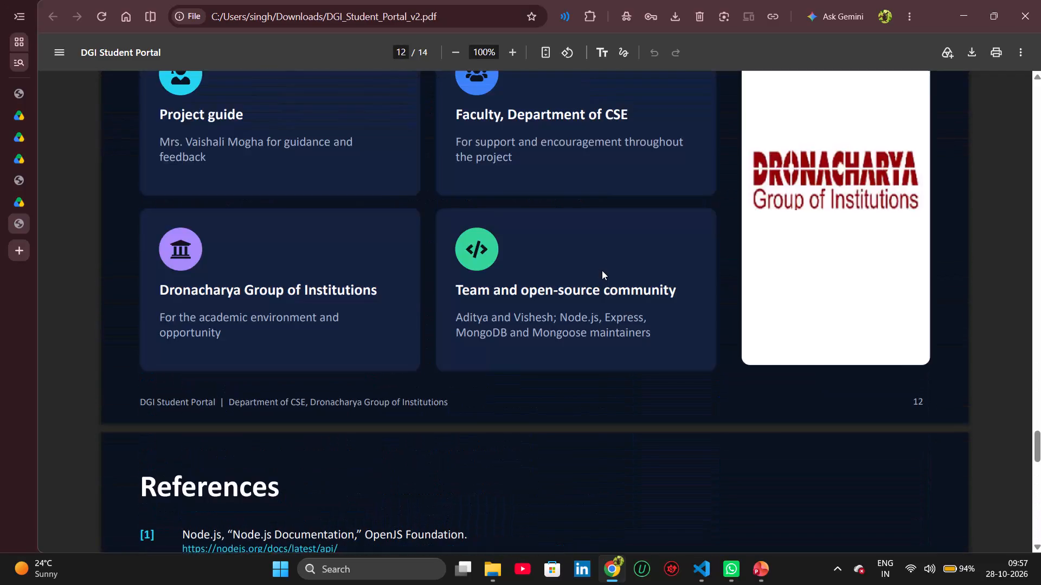
pyautogui.scroll(9, 602, 270)
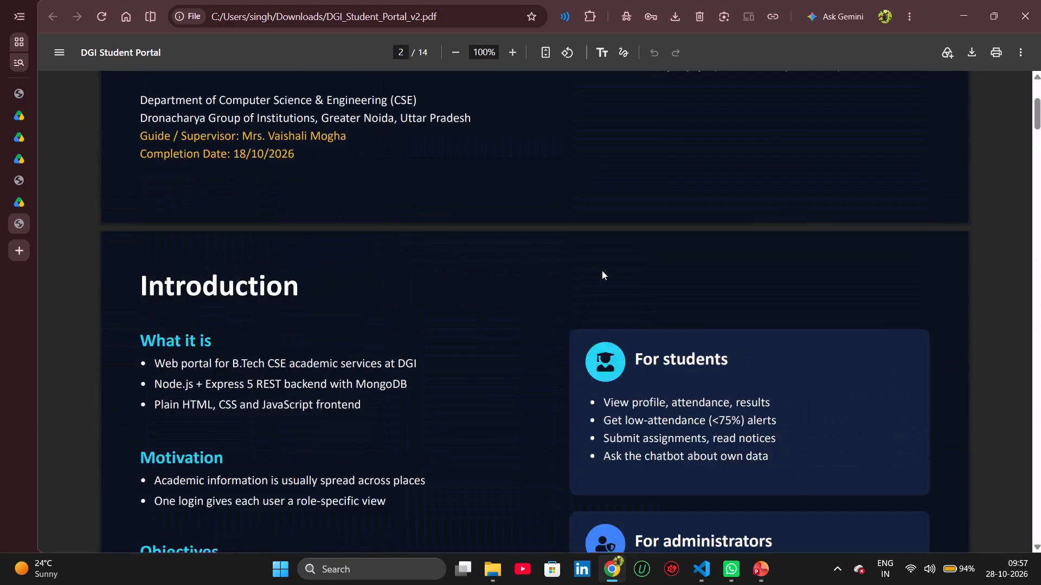
pyautogui.scroll(3, 602, 270)
pyautogui.scroll(-4, 602, 270)
pyautogui.scroll(2, 602, 270)
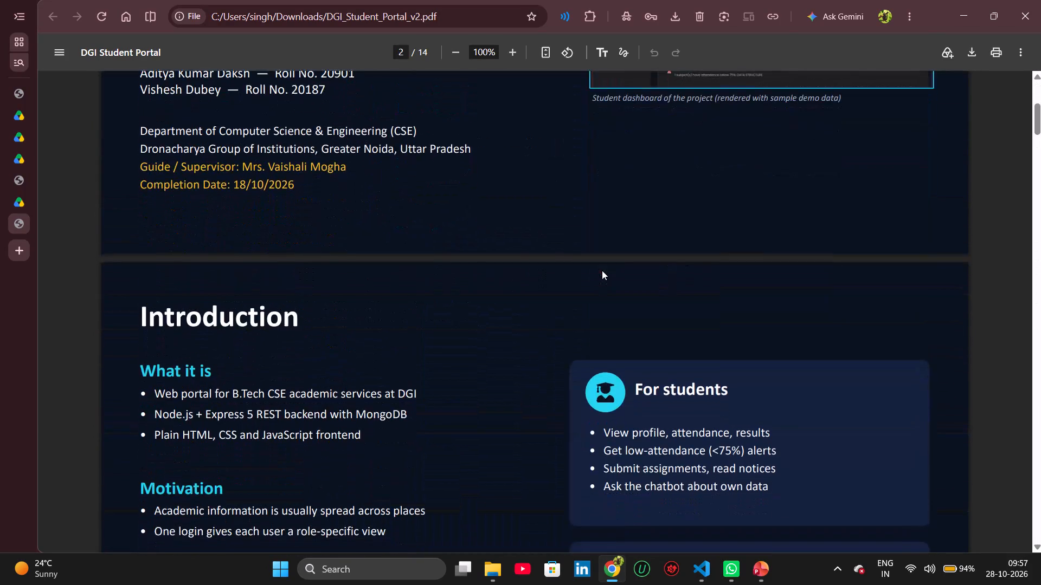
pyautogui.scroll(2, 602, 270)
pyautogui.scroll(-9, 602, 270)
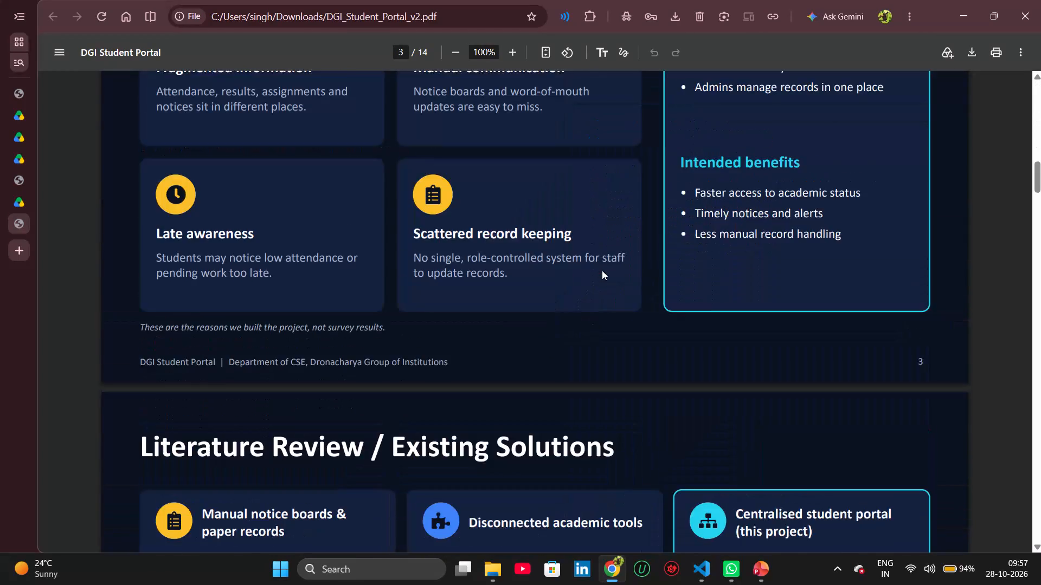
pyautogui.scroll(-9, 602, 270)
pyautogui.scroll(1, 602, 270)
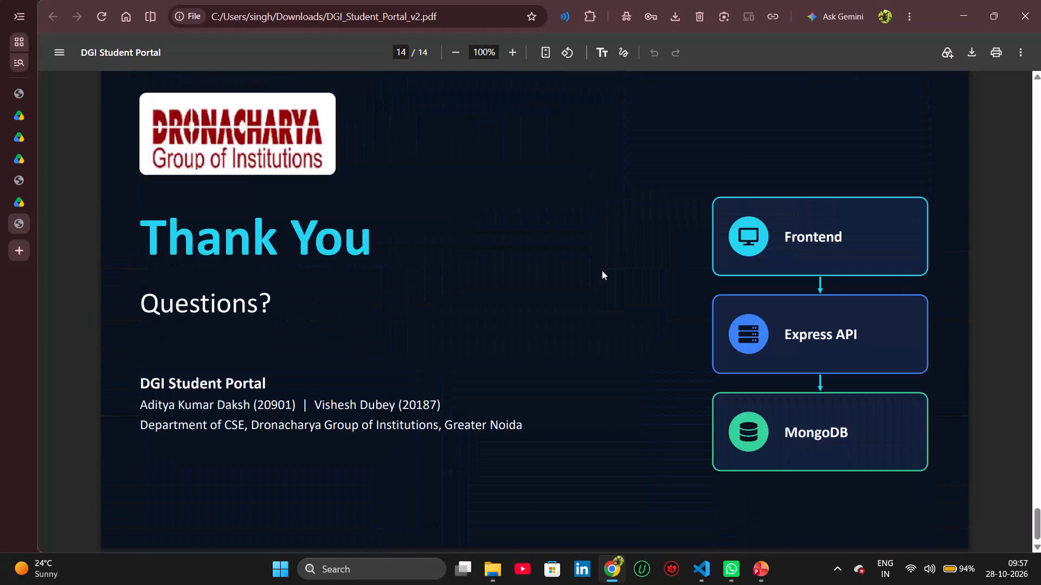
# Review the slides backwards from the Thank You slide through References, Acknowledgments and Conclusion to the Comparison with Existing Systems table.
pyautogui.scroll(8, 602, 270)
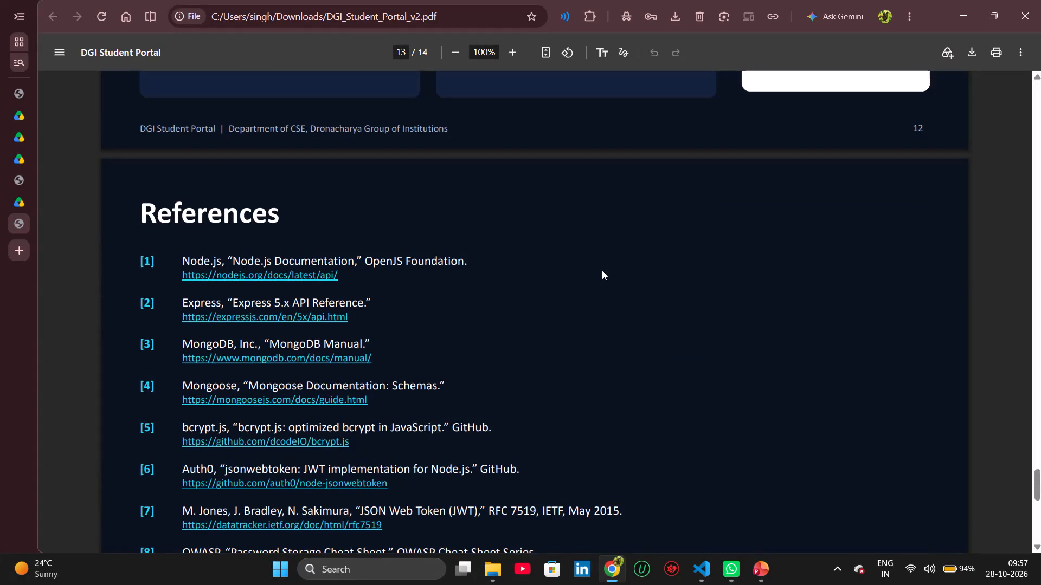
pyautogui.scroll(5, 602, 270)
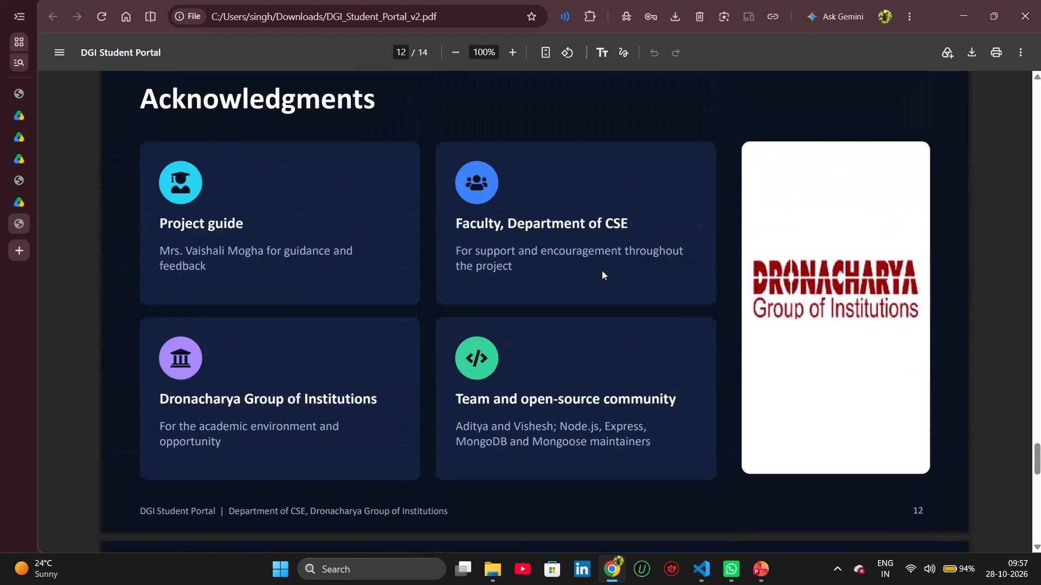
pyautogui.scroll(7, 602, 270)
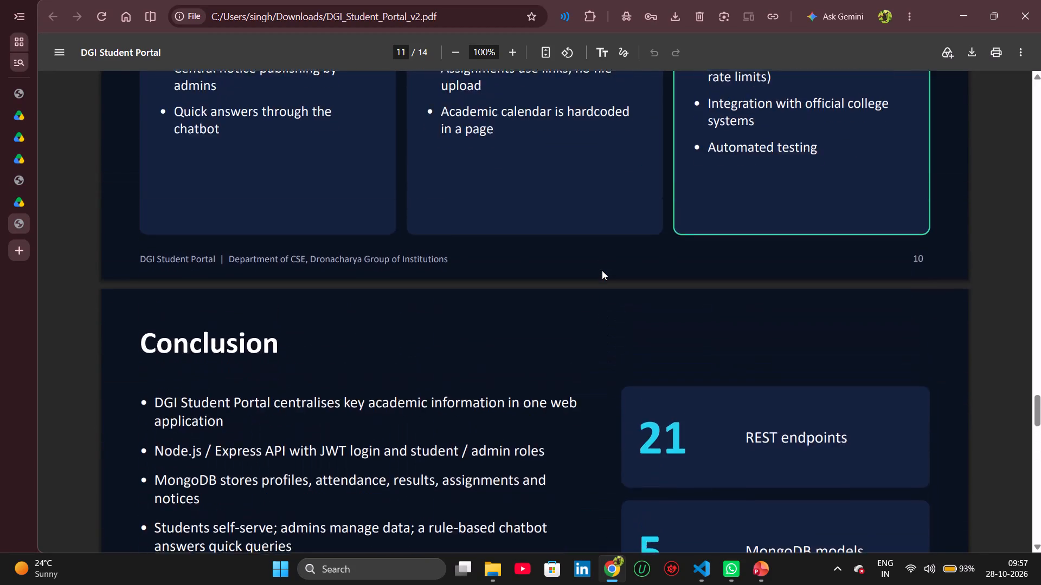
pyautogui.scroll(6, 602, 270)
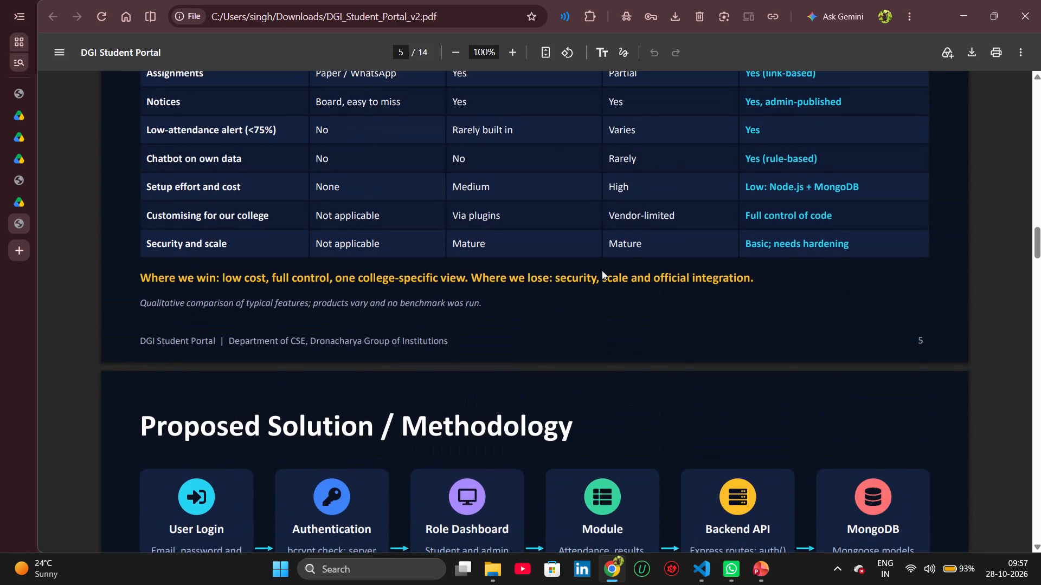
pyautogui.scroll(2, 602, 270)
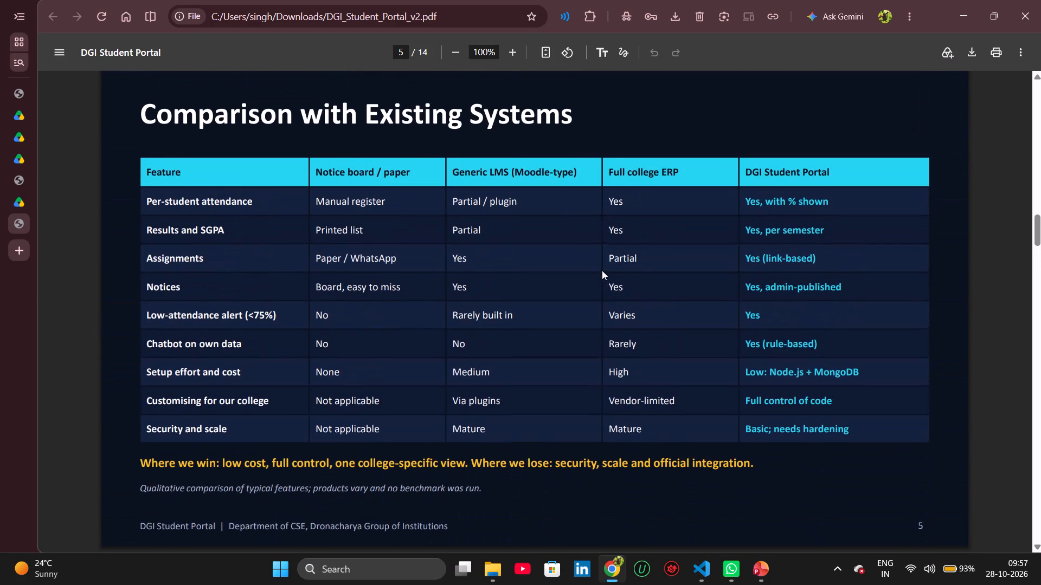
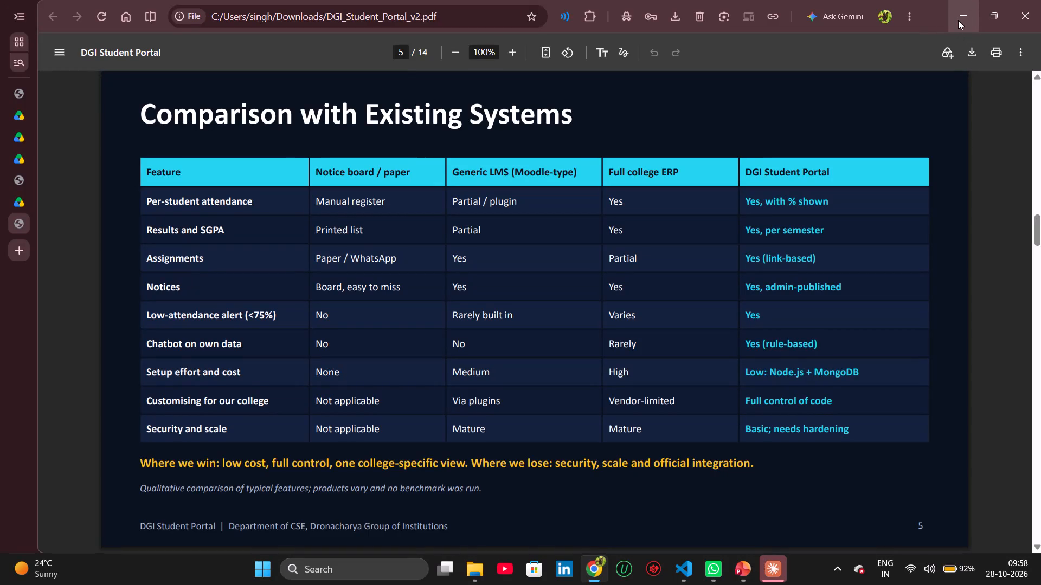
# Switch to the DGI_Student_Portal_v2 presentation in PowerPoint and choose to use it free at Microsoft365.com.
pyautogui.click(958, 20)
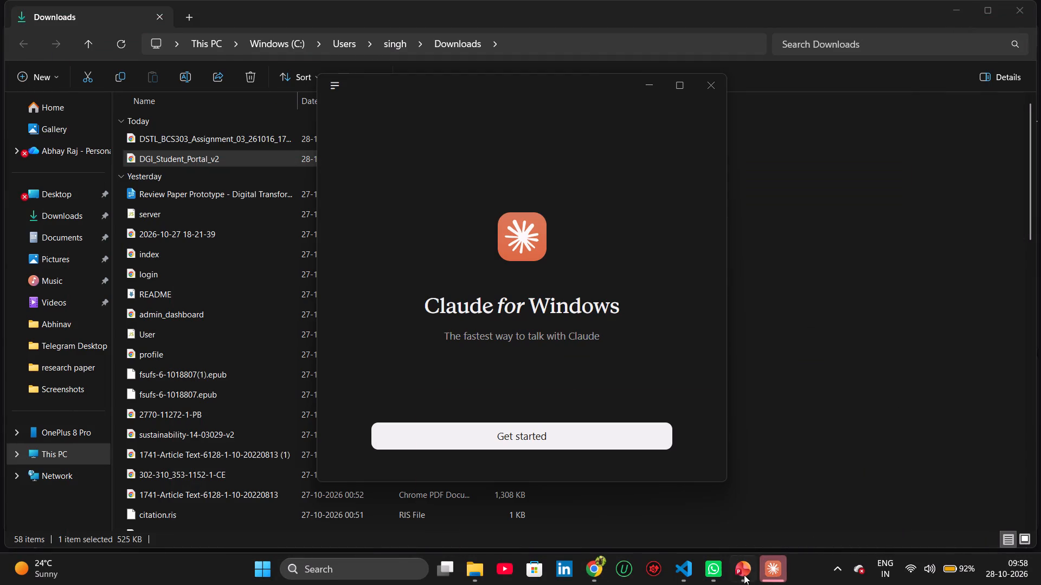
pyautogui.click(733, 574)
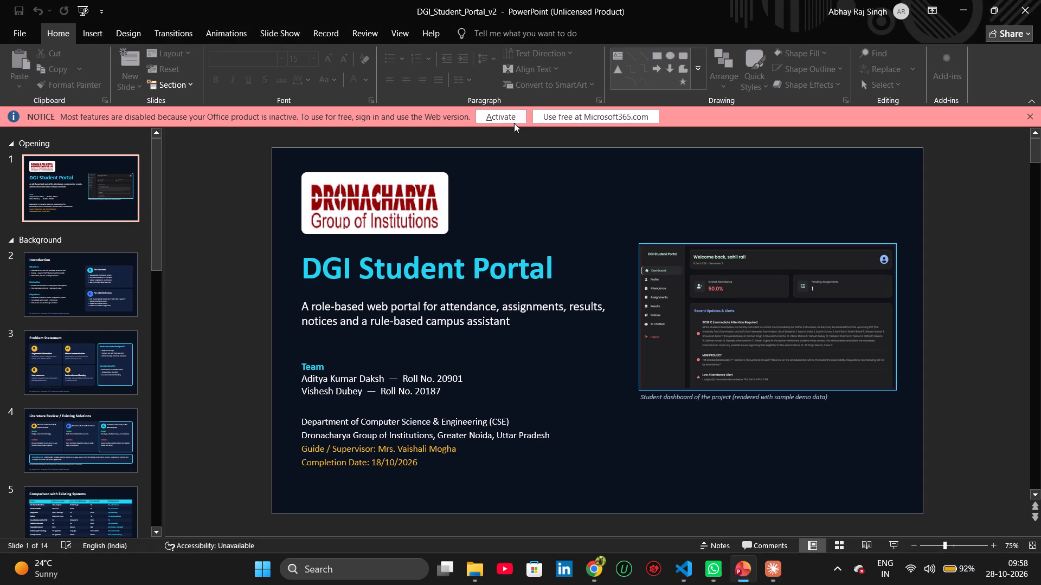
pyautogui.click(547, 121)
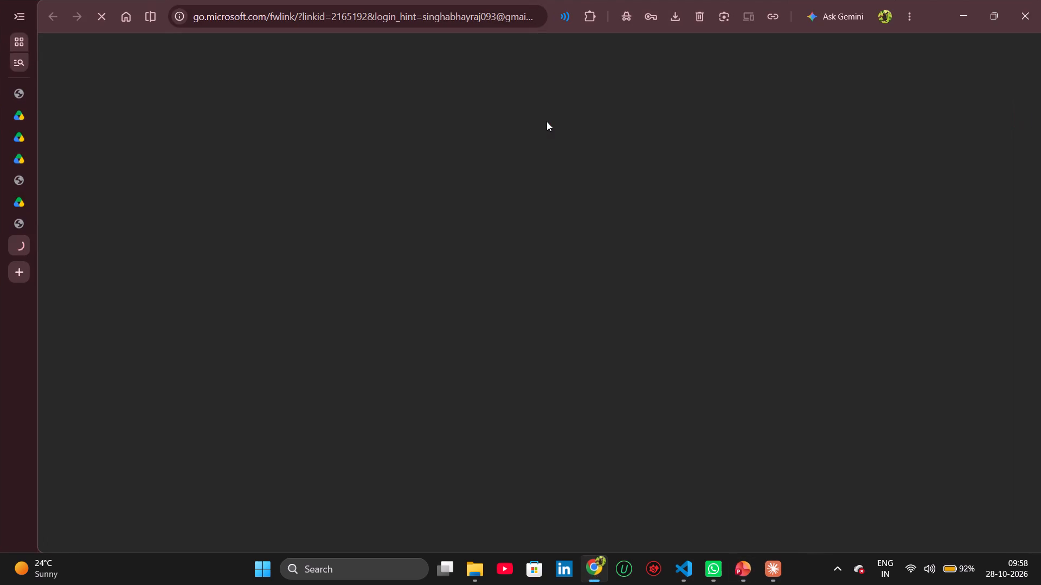